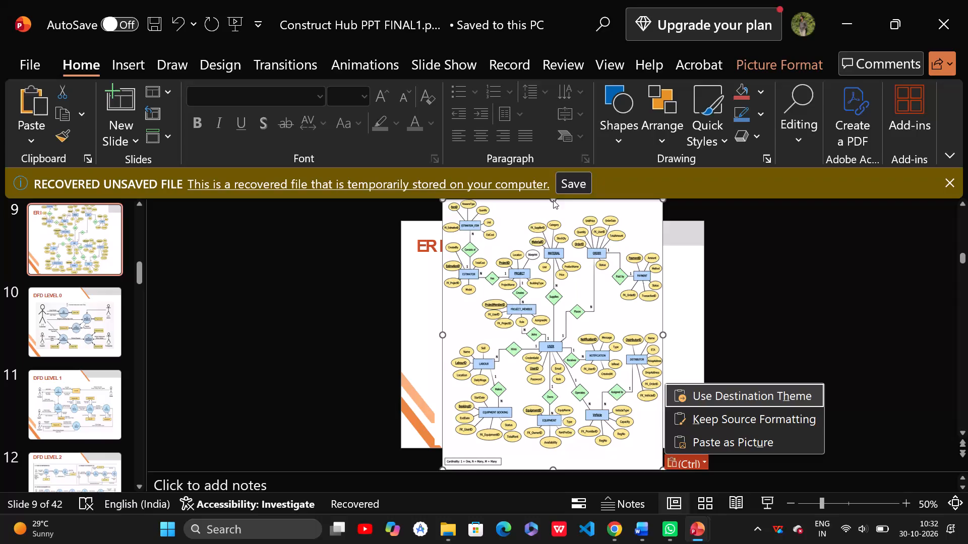
Reduce the height of the pasted ER diagram picture on slide 9 and position it just below the ER DIAGRAM title.
{"action": "left_click", "coordinate": [781, 267]}
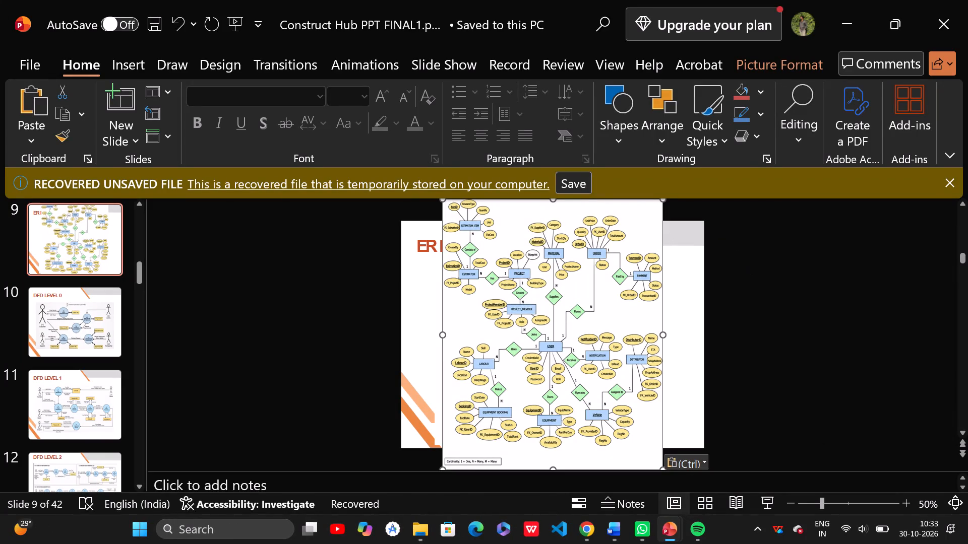
{"action": "left_click_drag", "start_coordinate": [555, 201], "coordinate": [553, 254]}
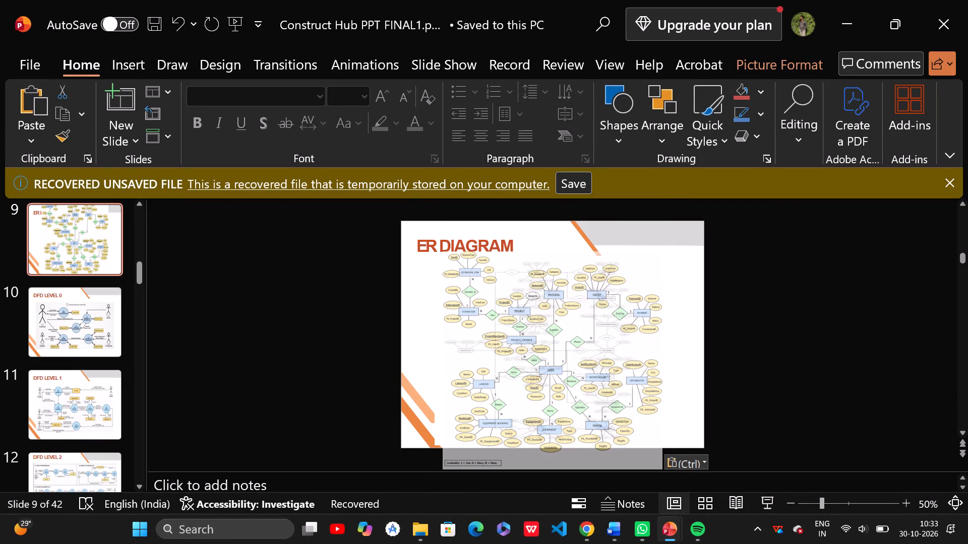
{"action": "left_click_drag", "start_coordinate": [553, 254], "coordinate": [553, 255]}
{"action": "left_click_drag", "start_coordinate": [562, 305], "coordinate": [554, 273]}
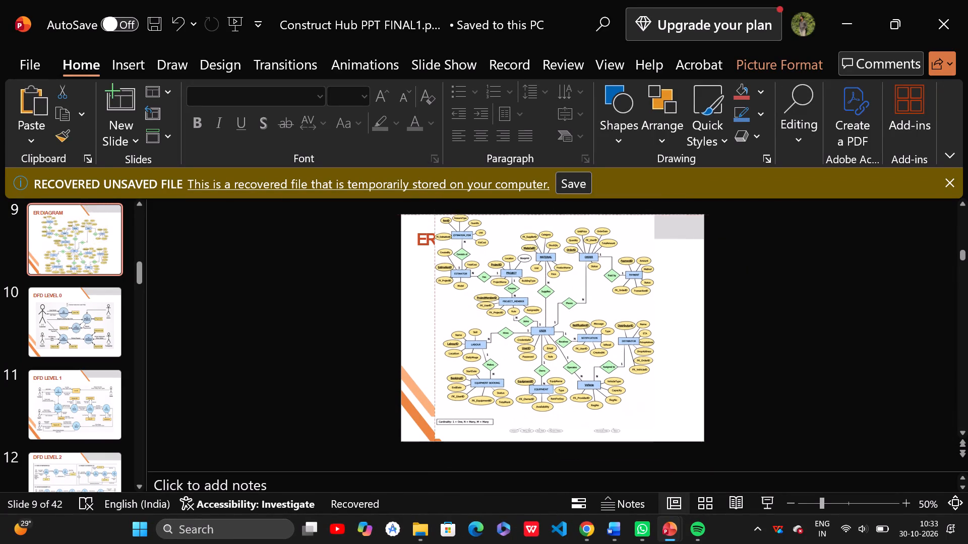
{"action": "left_click_drag", "start_coordinate": [554, 273], "coordinate": [556, 280]}
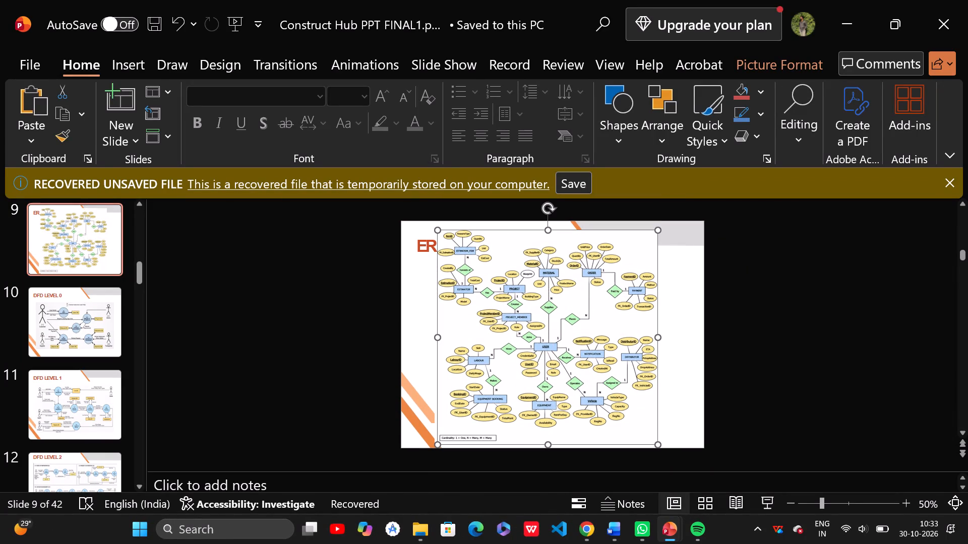
{"action": "left_click_drag", "start_coordinate": [551, 236], "coordinate": [558, 262]}
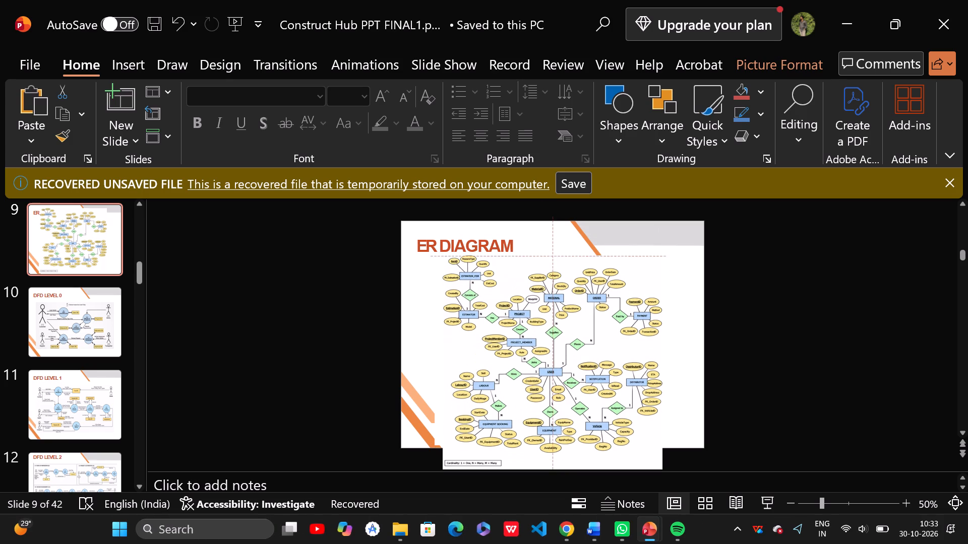
{"action": "left_click_drag", "start_coordinate": [558, 262], "coordinate": [557, 261]}
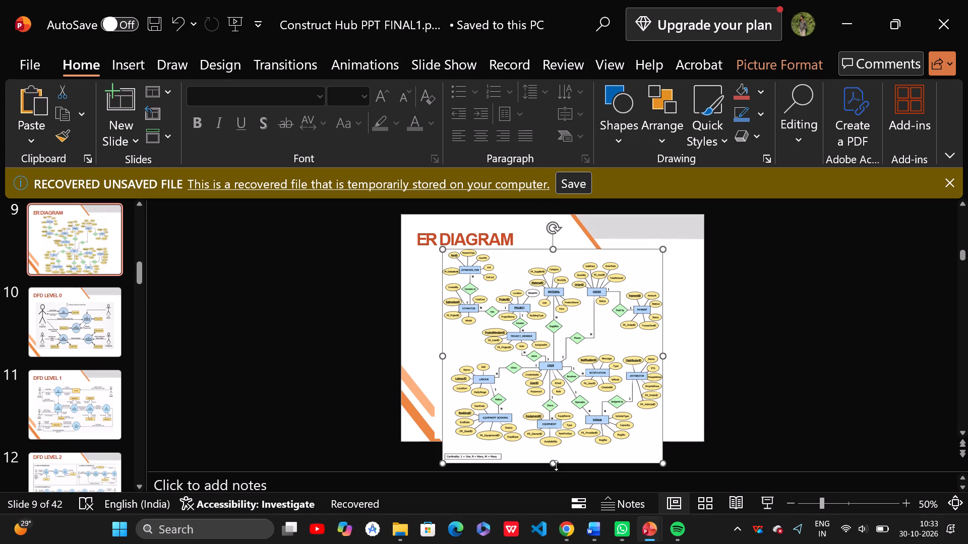
{"action": "left_click_drag", "start_coordinate": [556, 463], "coordinate": [557, 446]}
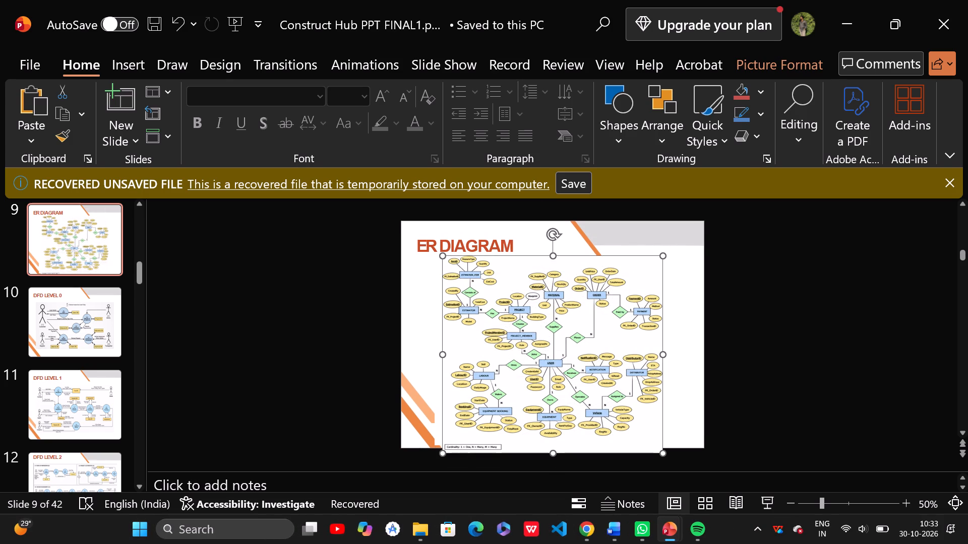
{"action": "left_click", "coordinate": [466, 250]}
{"action": "triple_click", "coordinate": [466, 250]}
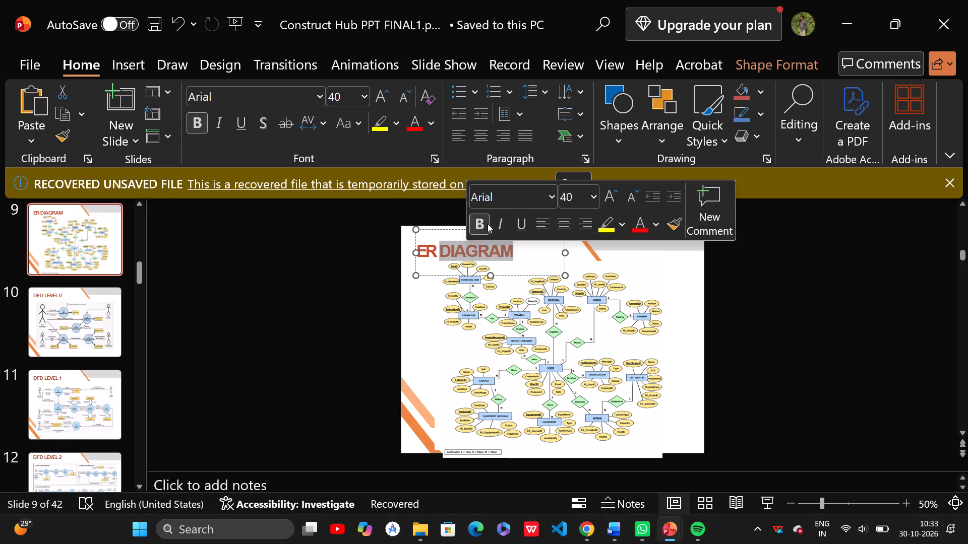
{"action": "triple_click", "coordinate": [444, 257]}
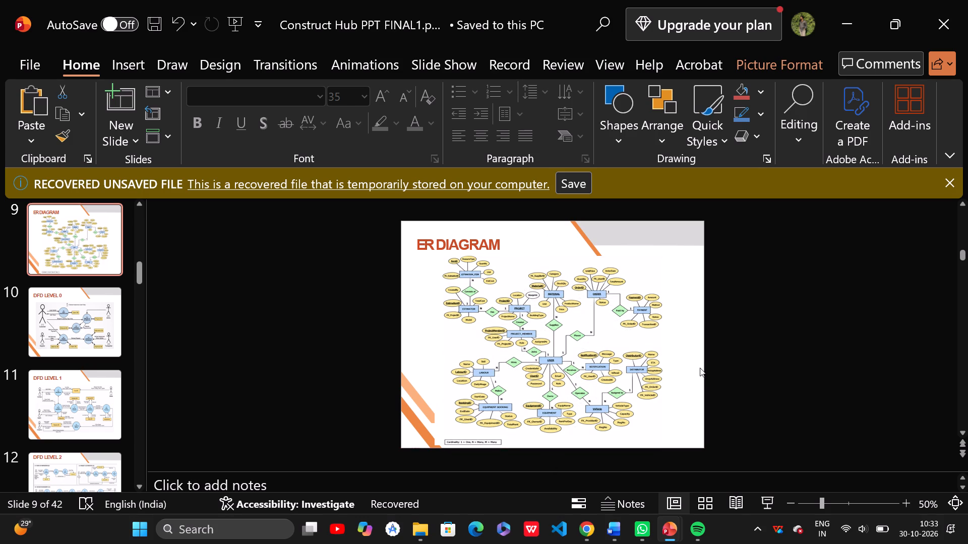
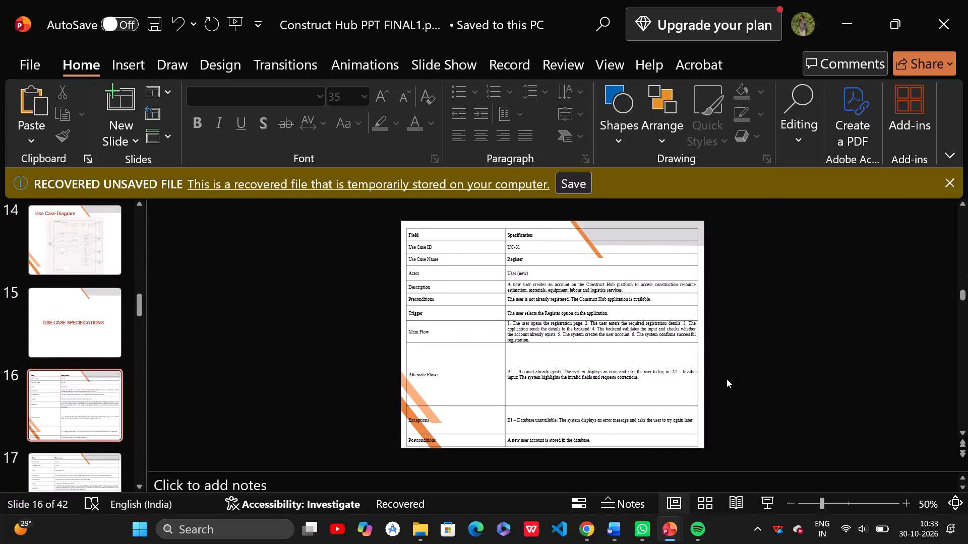
Replace the activity diagram picture on slide 38, Activity Diagram, with the copied version of the diagram from the clipboard.
{"action": "key", "text": "Right"}
{"action": "key", "text": "Right"}
{"action": "key", "text": "Right"}
{"action": "key", "text": "Right"}
{"action": "key", "text": "Right"}
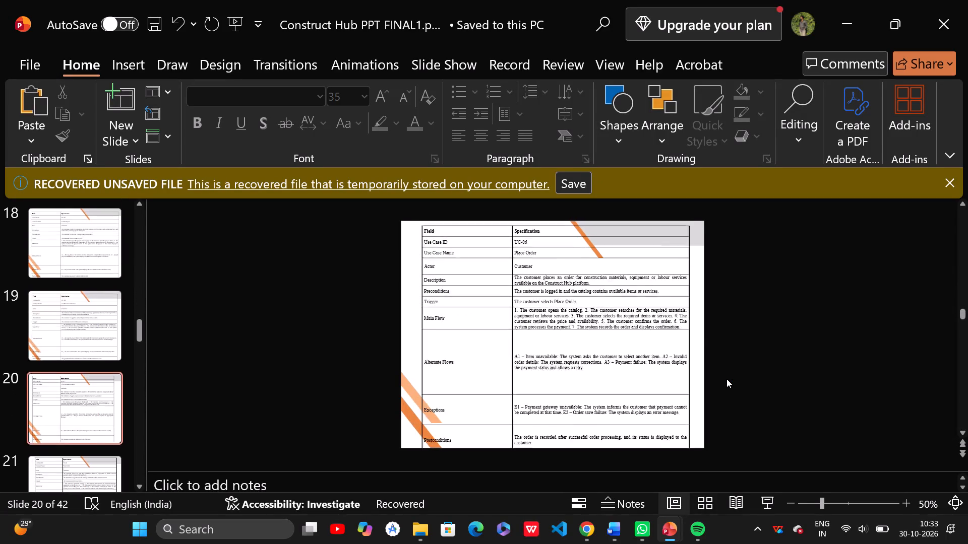
{"action": "key", "text": "Right"}
{"action": "key", "text": "Right"}
{"action": "key", "text": "Right"}
{"action": "key", "text": "Right"}
{"action": "key", "text": "Right"}
{"action": "key", "text": "Right"}
{"action": "key", "text": "Right"}
{"action": "key", "text": "Right"}
{"action": "key", "text": "Right"}
{"action": "key", "text": "Right"}
{"action": "key", "text": "Right"}
{"action": "key", "text": "Right"}
{"action": "key", "text": "Right"}
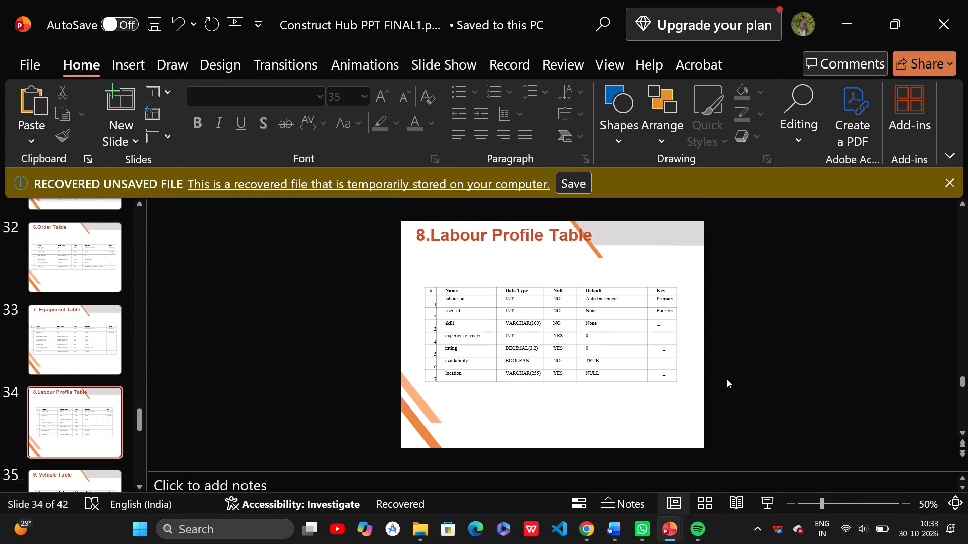
{"action": "key", "text": "Right"}
{"action": "key", "text": "Right"}
{"action": "key", "text": "Right"}
{"action": "key", "text": "Right"}
{"action": "key", "text": "Right"}
{"action": "key", "text": "Left"}
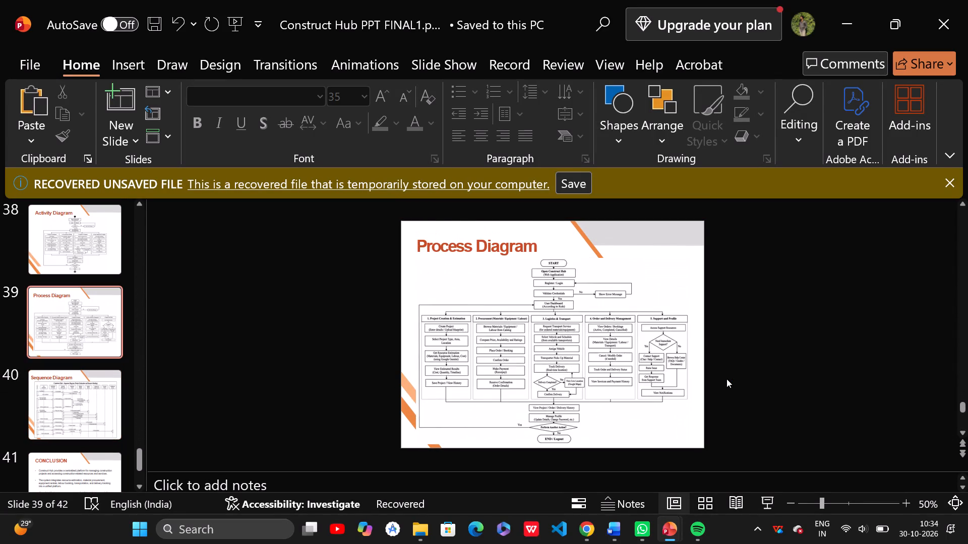
{"action": "key", "text": "Left"}
{"action": "left_click", "coordinate": [570, 333]}
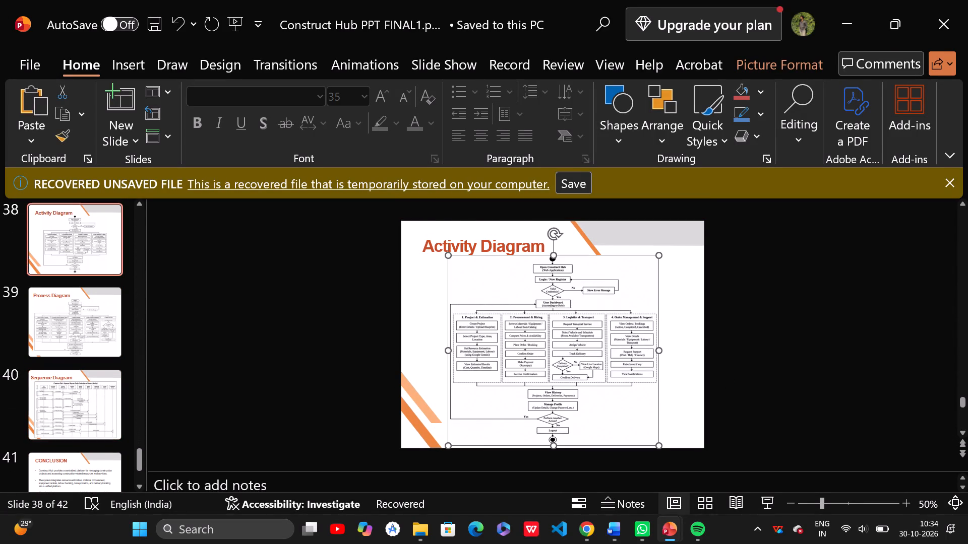
{"action": "key", "text": "BackSpace"}
{"action": "key", "text": "ctrl+v"}
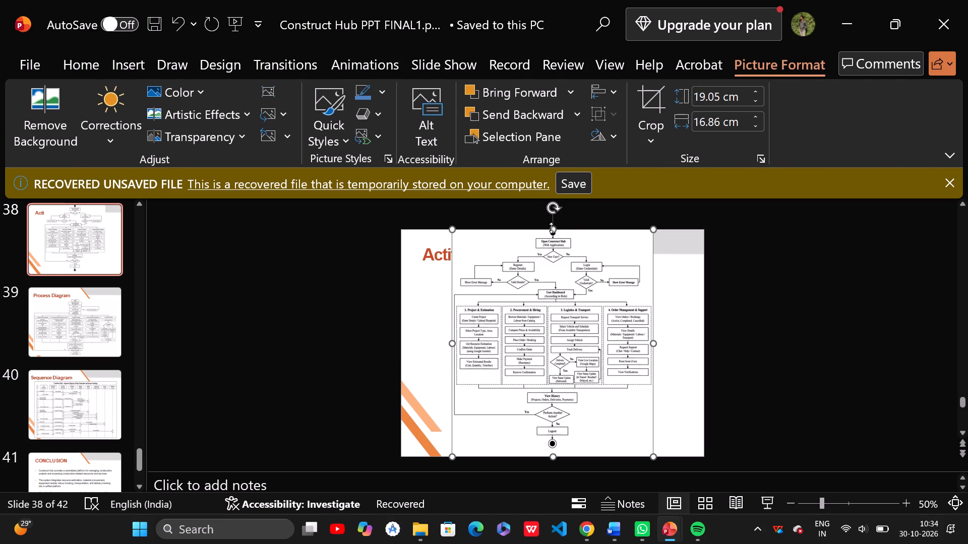
Reduce the height of the activity diagram picture on slide 38 to about 16.12 cm so its top sits below the Activity Diagram title.
{"action": "left_click_drag", "start_coordinate": [555, 230], "coordinate": [558, 258]}
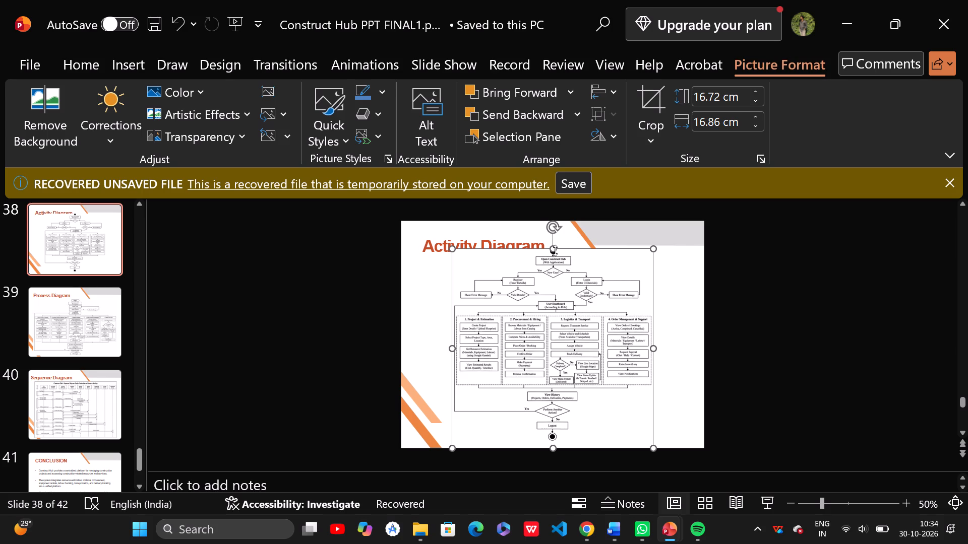
{"action": "left_click_drag", "start_coordinate": [552, 247], "coordinate": [555, 256]}
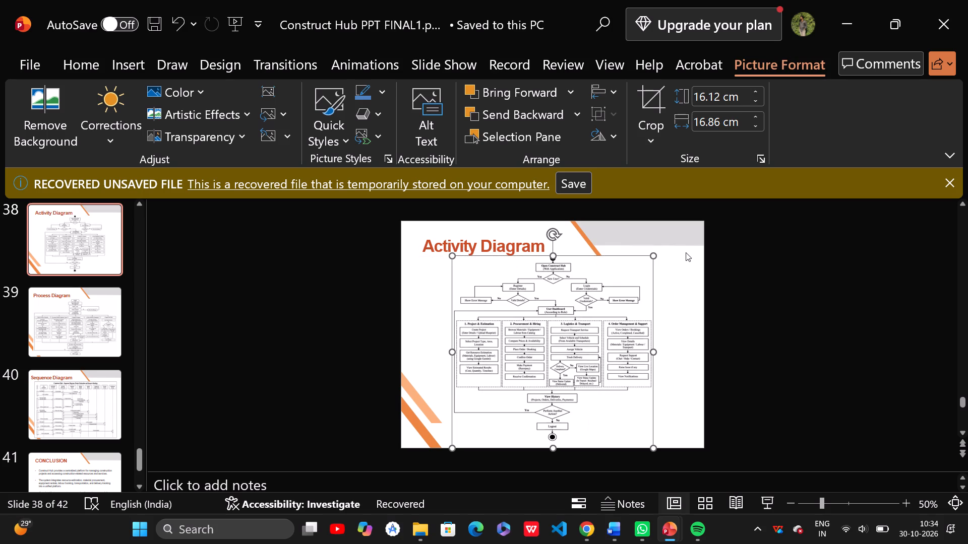
{"action": "left_click", "coordinate": [687, 251]}
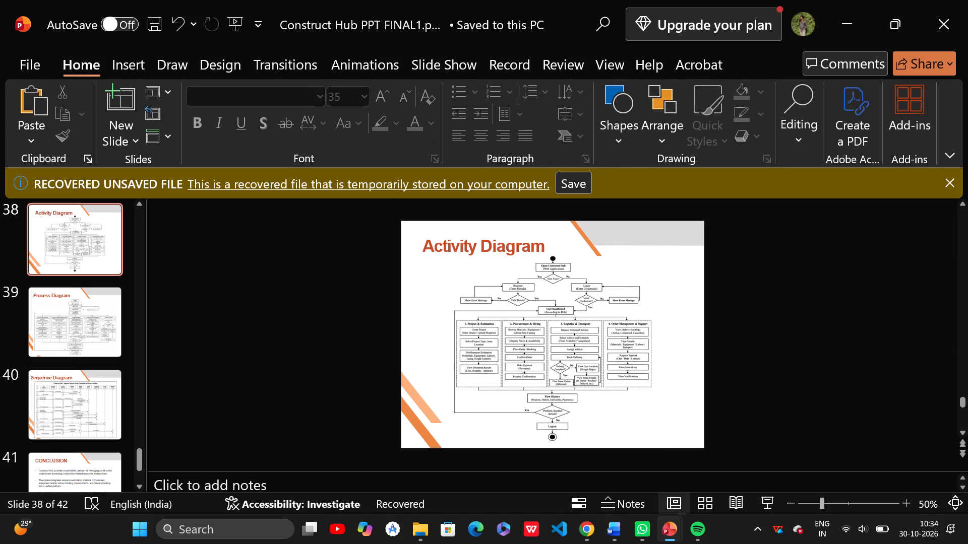
Switch to the Construct Hub report in Word and examine the page holding the ER diagram picture.
{"action": "left_click", "coordinate": [616, 525]}
{"action": "scroll", "coordinate": [770, 399], "scroll_direction": "up", "scroll_amount": 1}
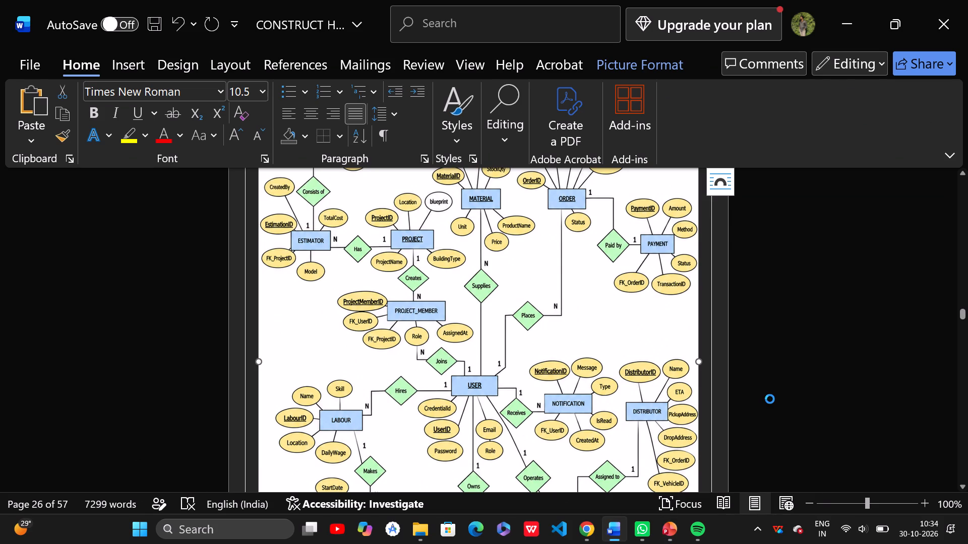
{"action": "scroll", "coordinate": [770, 399], "scroll_direction": "up", "scroll_amount": 2}
{"action": "scroll", "coordinate": [679, 397], "scroll_direction": "up", "scroll_amount": 8}
{"action": "scroll", "coordinate": [679, 397], "scroll_direction": "down", "scroll_amount": 1, "text": "ctrl"}
{"action": "scroll", "coordinate": [670, 391], "scroll_direction": "down", "scroll_amount": 2}
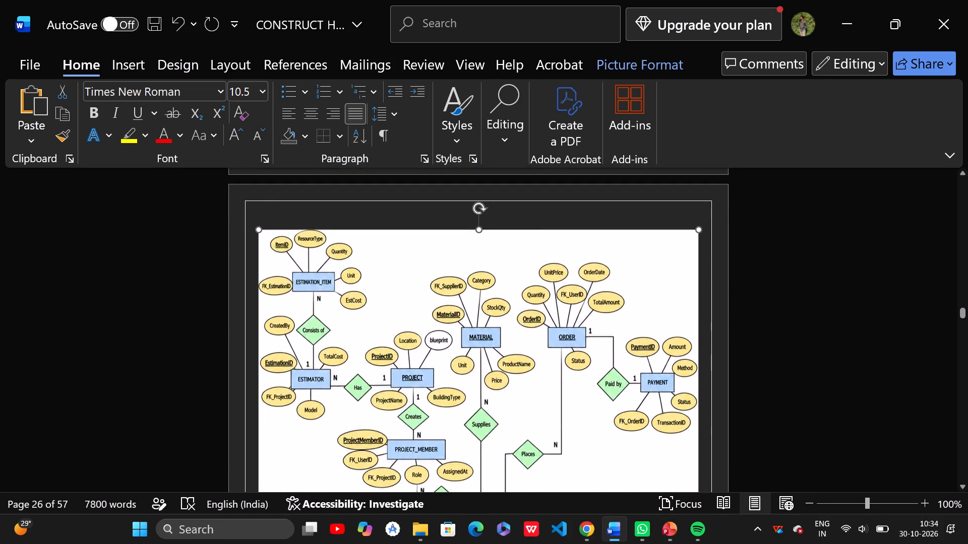
{"action": "scroll", "coordinate": [670, 391], "scroll_direction": "up", "scroll_amount": 4}
{"action": "scroll", "coordinate": [670, 391], "scroll_direction": "down", "scroll_amount": 3}
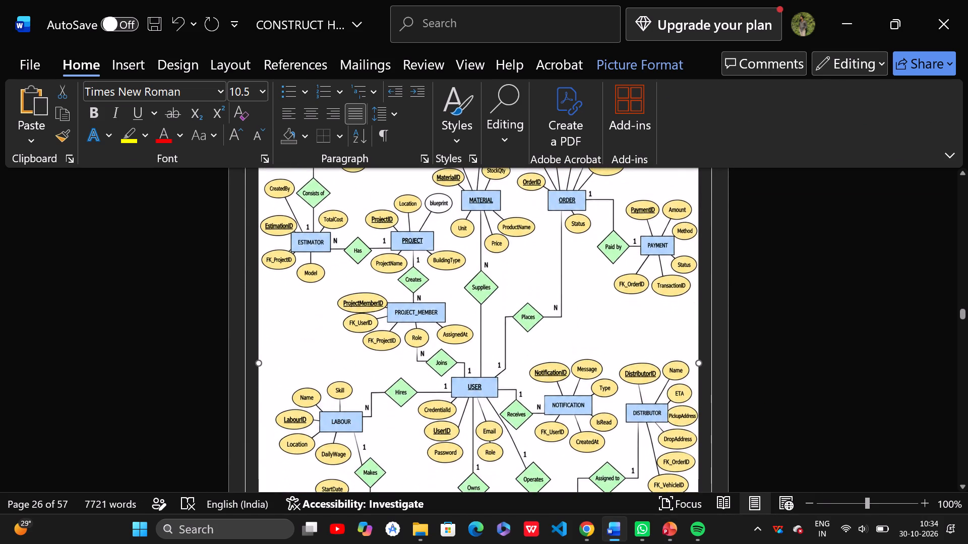
{"action": "scroll", "coordinate": [363, 377], "scroll_direction": "up", "scroll_amount": 2}
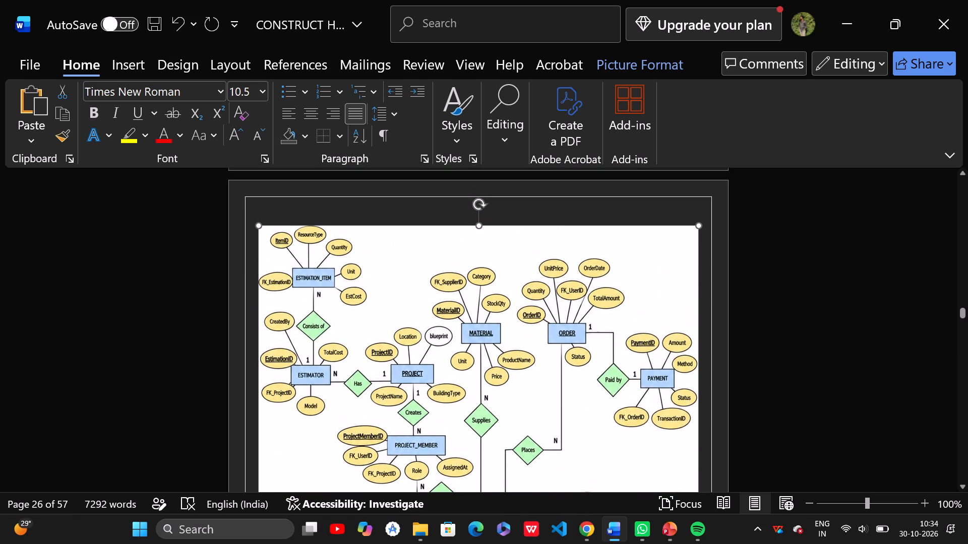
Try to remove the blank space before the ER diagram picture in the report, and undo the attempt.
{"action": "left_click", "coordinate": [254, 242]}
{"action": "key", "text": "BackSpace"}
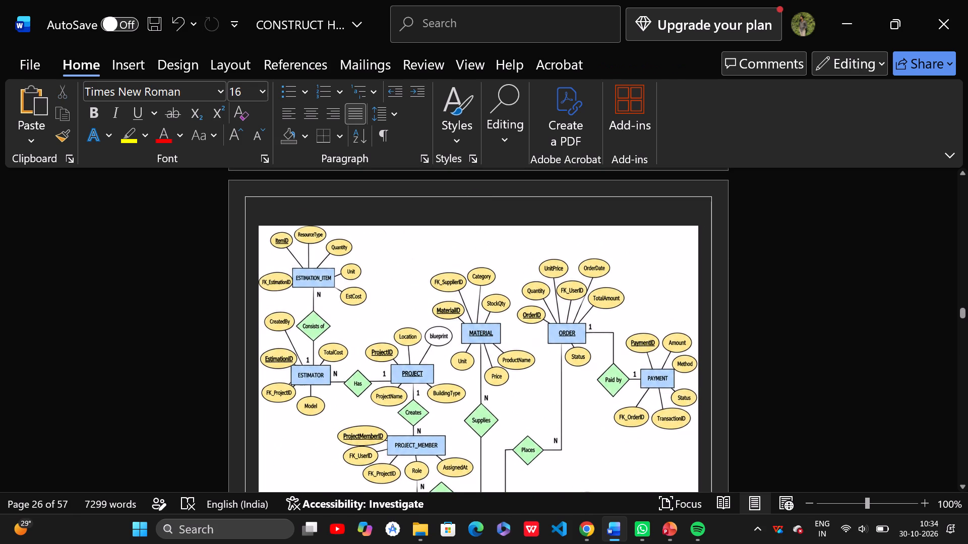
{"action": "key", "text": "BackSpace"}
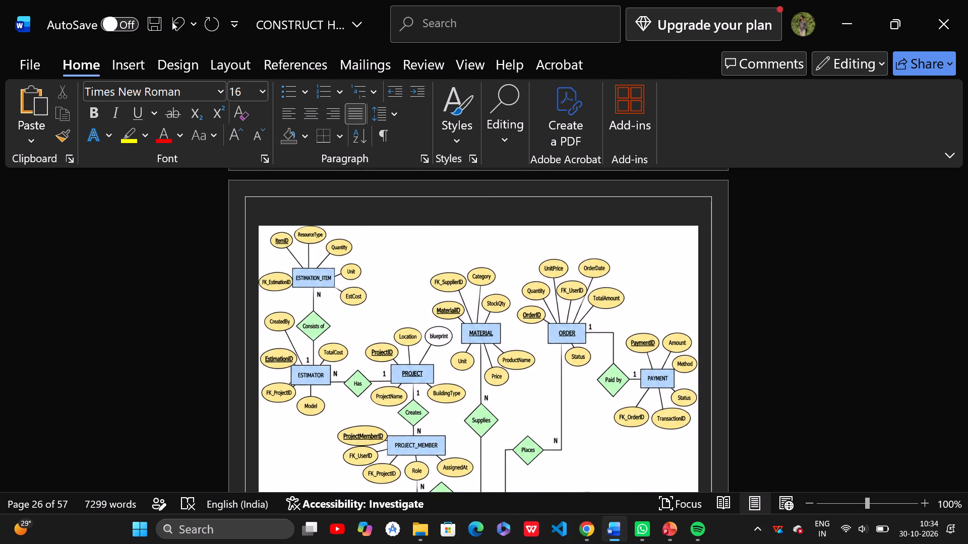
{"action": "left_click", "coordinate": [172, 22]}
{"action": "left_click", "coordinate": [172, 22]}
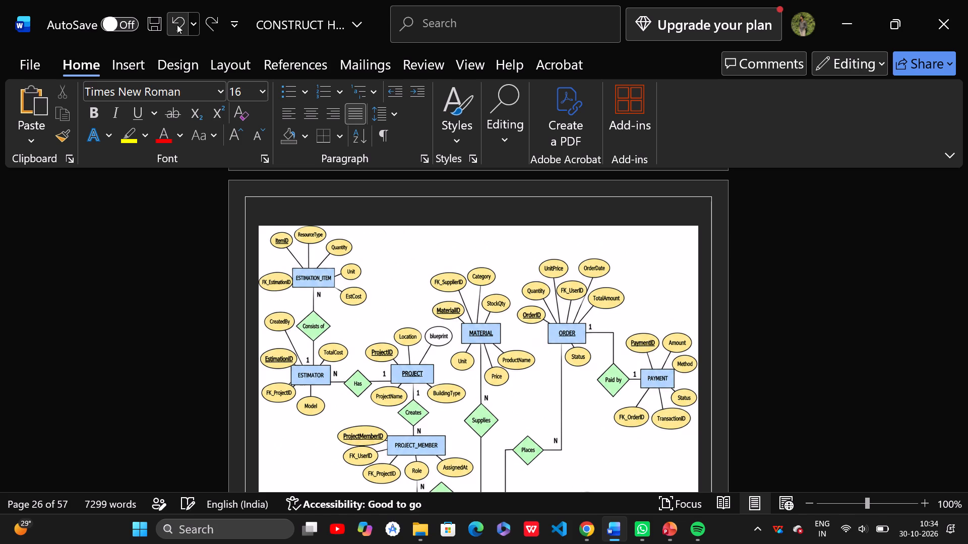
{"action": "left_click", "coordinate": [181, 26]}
Remove the stray break and indent before "the relationships connecting them" in the 4.2 ER DIAGRAM description so it flows as one paragraph.
{"action": "scroll", "coordinate": [383, 194], "scroll_direction": "up", "scroll_amount": 1}
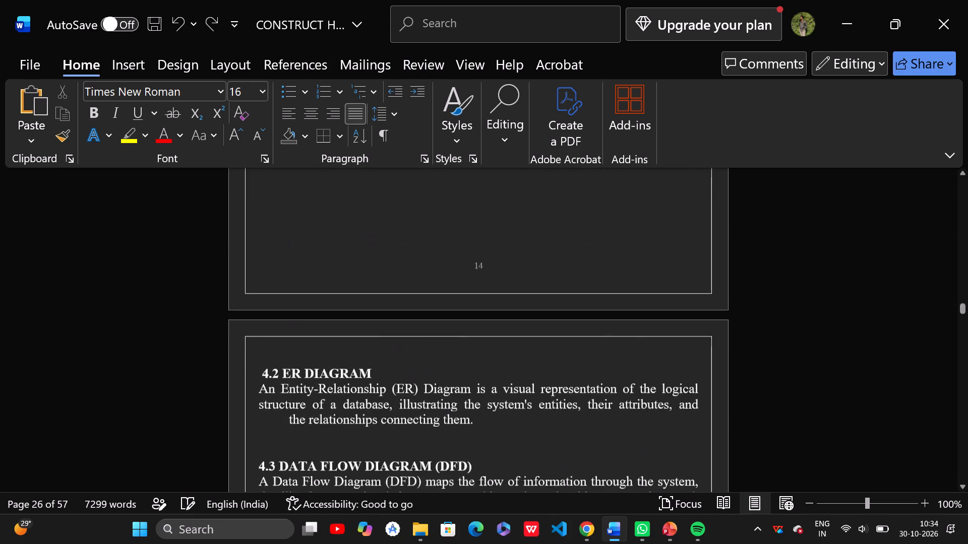
{"action": "scroll", "coordinate": [383, 194], "scroll_direction": "up", "scroll_amount": 1}
{"action": "scroll", "coordinate": [383, 194], "scroll_direction": "down", "scroll_amount": 1}
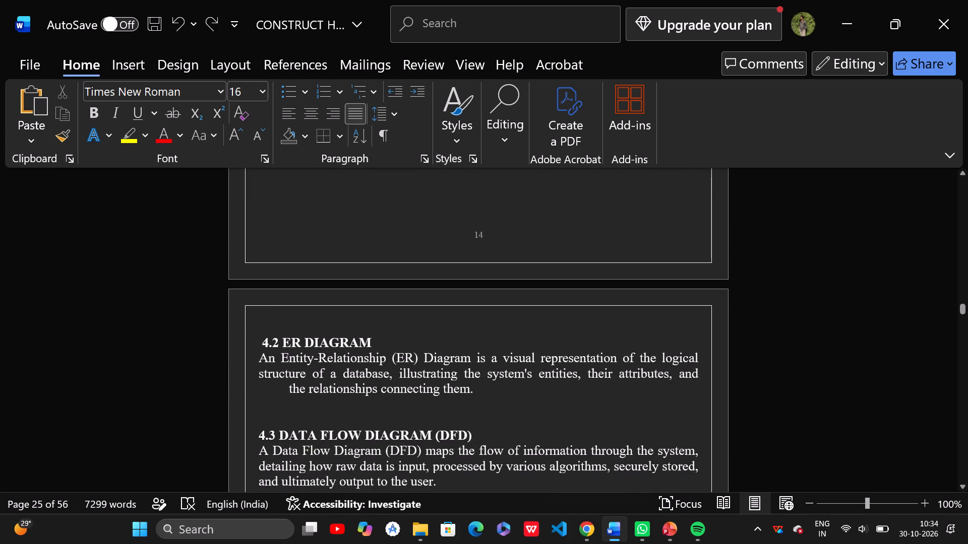
{"action": "key", "text": "Up"}
{"action": "key", "text": "Right"}
{"action": "key", "text": "BackSpace"}
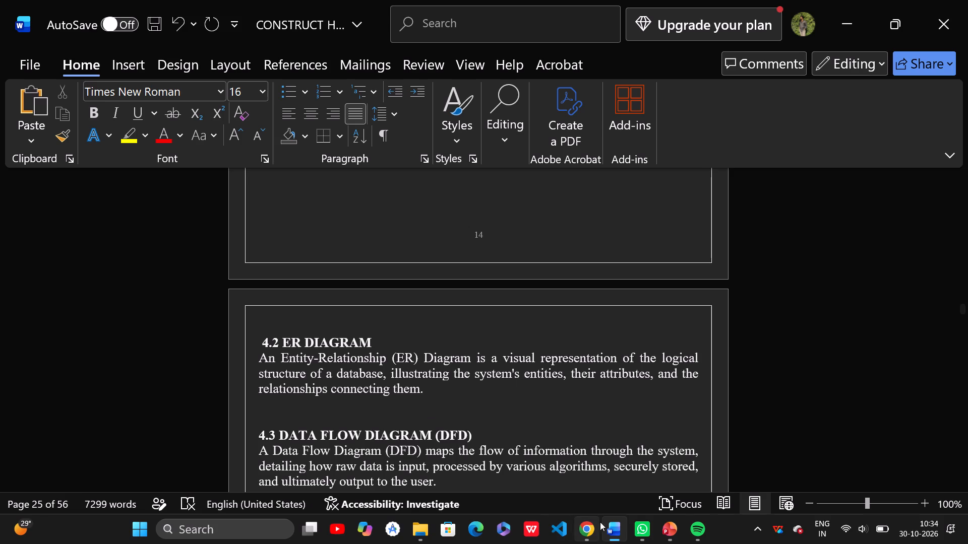
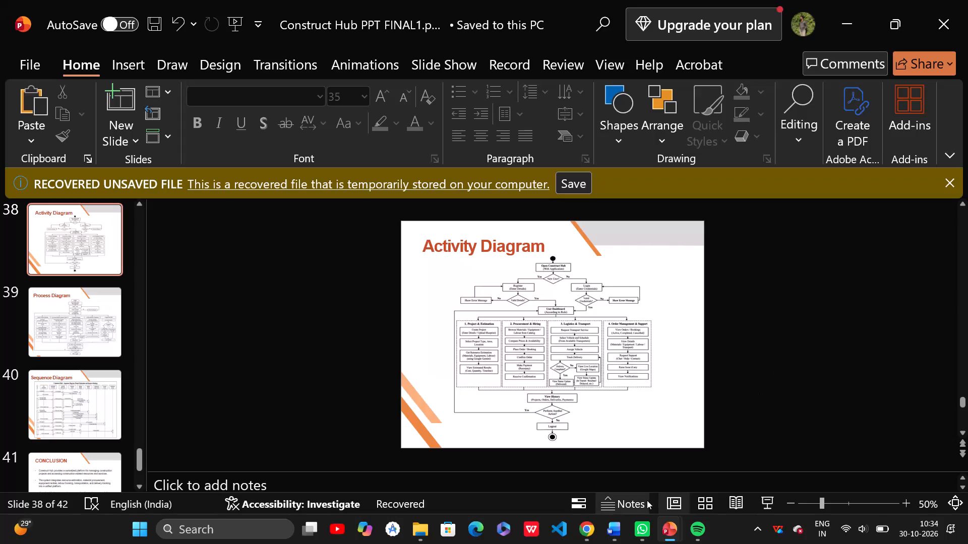
Switch to the Word report and paste the copied ER diagram picture below the description in section 4.2 ER DIAGRAM.
{"action": "left_click", "coordinate": [623, 523]}
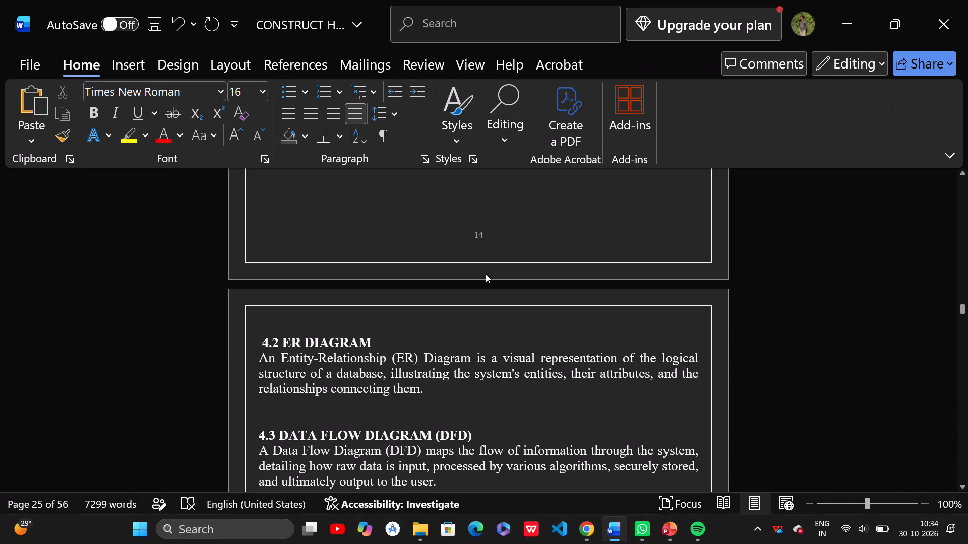
{"action": "left_click", "coordinate": [294, 404]}
{"action": "key", "text": "ctrl+v"}
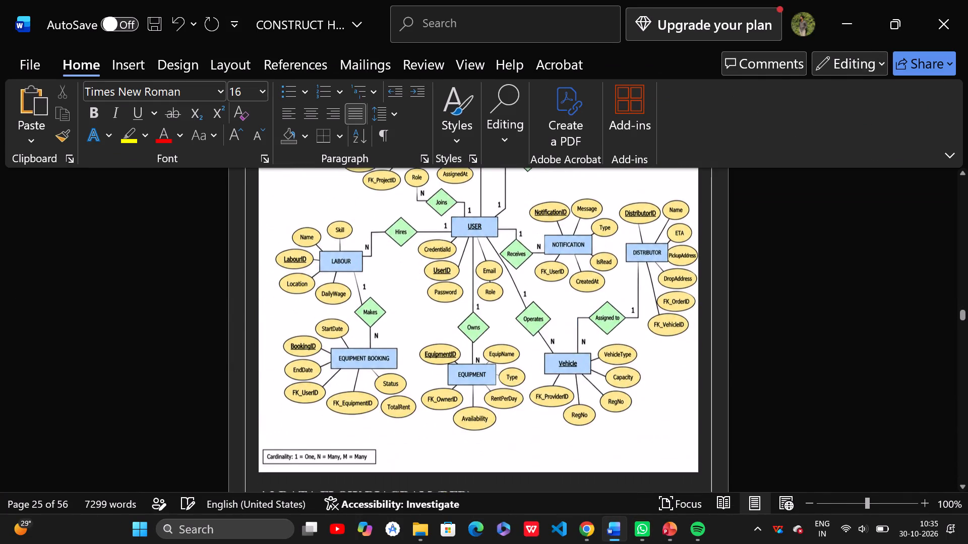
Check where the pasted ER diagram falls on the page and select the picture.
{"action": "scroll", "coordinate": [294, 404], "scroll_direction": "up", "scroll_amount": 4}
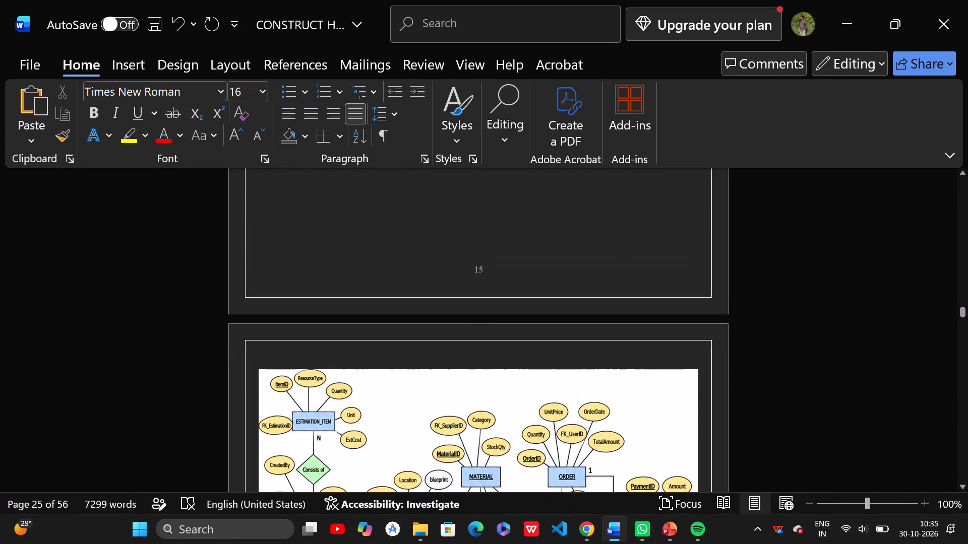
{"action": "scroll", "coordinate": [510, 365], "scroll_direction": "down", "scroll_amount": 4}
{"action": "triple_click", "coordinate": [510, 365]}
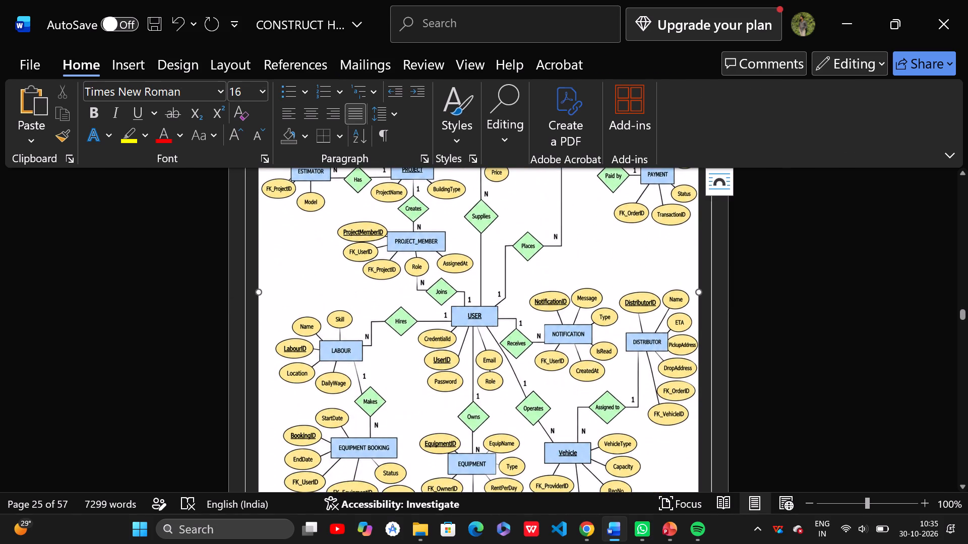
In the Word report, reduce the height of the ER diagram picture above section 4.3 to about 19.07 cm, keeping its width.
{"action": "scroll", "coordinate": [510, 365], "scroll_direction": "down", "scroll_amount": 1}
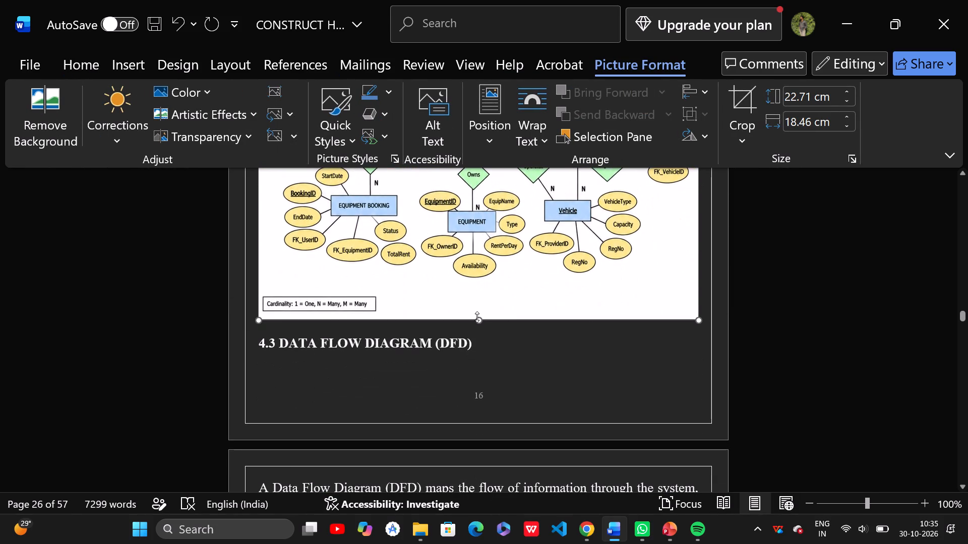
{"action": "left_click_drag", "start_coordinate": [477, 317], "coordinate": [465, 233]}
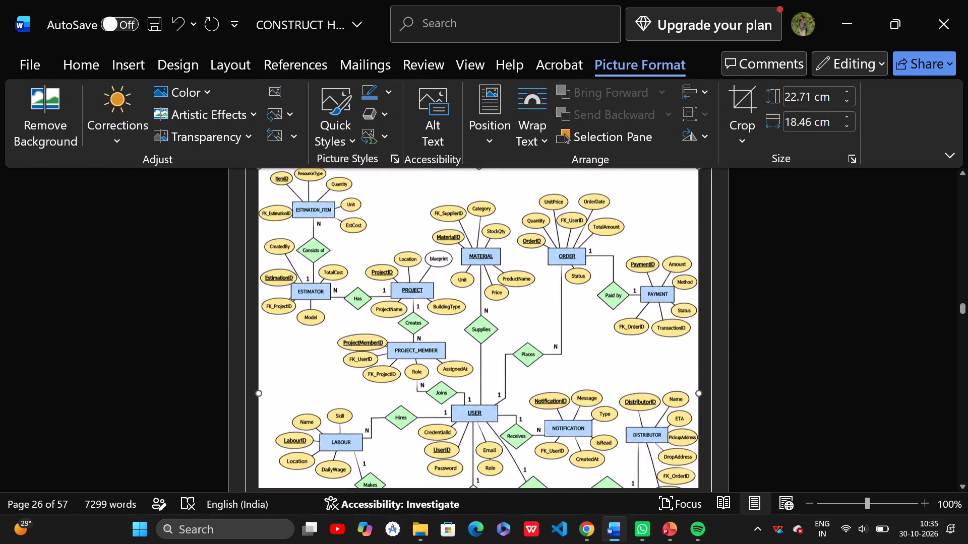
Insert four blank lines before the 4.3 DATA FLOW DIAGRAM (DFD) heading to move it onto the next page.
{"action": "scroll", "coordinate": [465, 265], "scroll_direction": "up", "scroll_amount": 1}
{"action": "scroll", "coordinate": [465, 265], "scroll_direction": "down", "scroll_amount": 3}
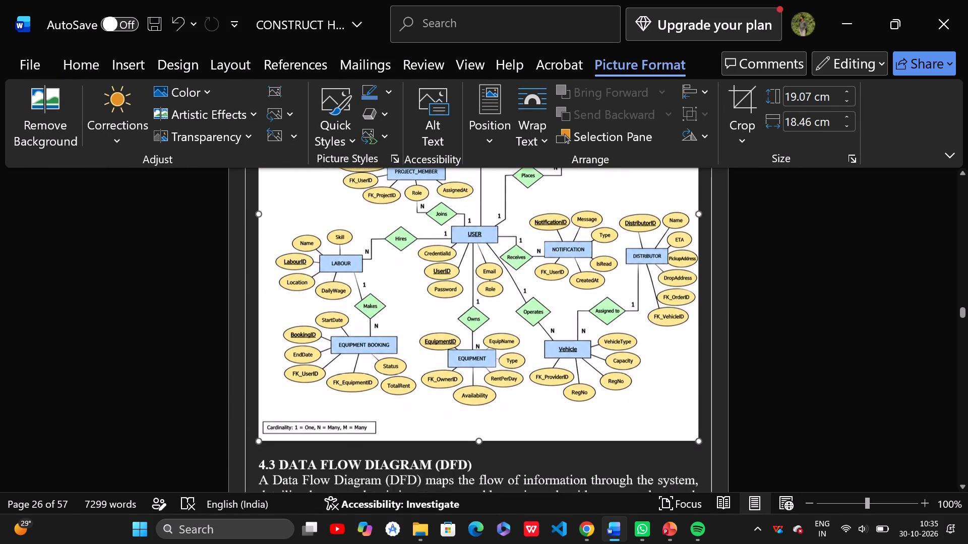
{"action": "scroll", "coordinate": [465, 265], "scroll_direction": "down", "scroll_amount": 2}
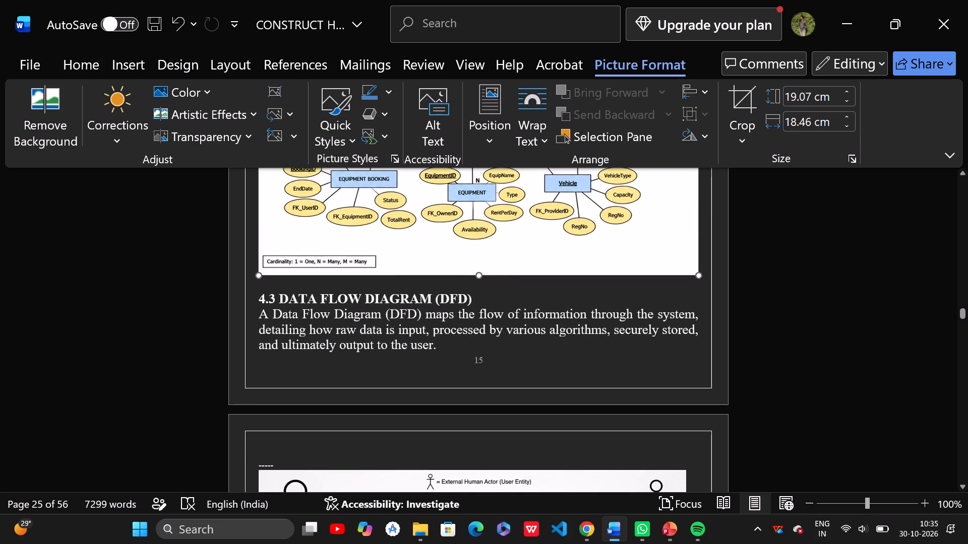
{"action": "left_click", "coordinate": [260, 303]}
{"action": "key", "text": "Return"}
{"action": "key", "text": "Return"}
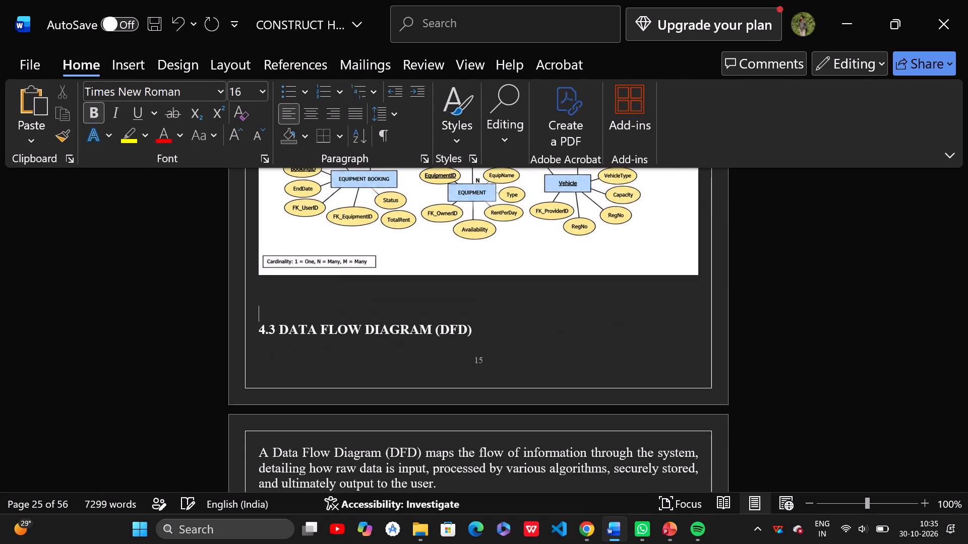
{"action": "key", "text": "Return"}
{"action": "key", "text": "Return"}
{"action": "scroll", "coordinate": [260, 303], "scroll_direction": "up", "scroll_amount": 1}
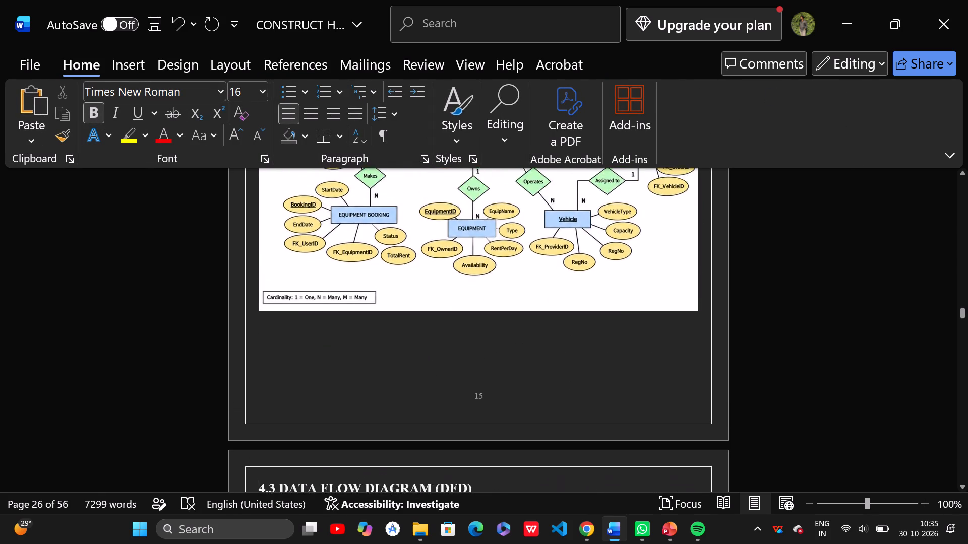
{"action": "scroll", "coordinate": [260, 303], "scroll_direction": "up", "scroll_amount": 2}
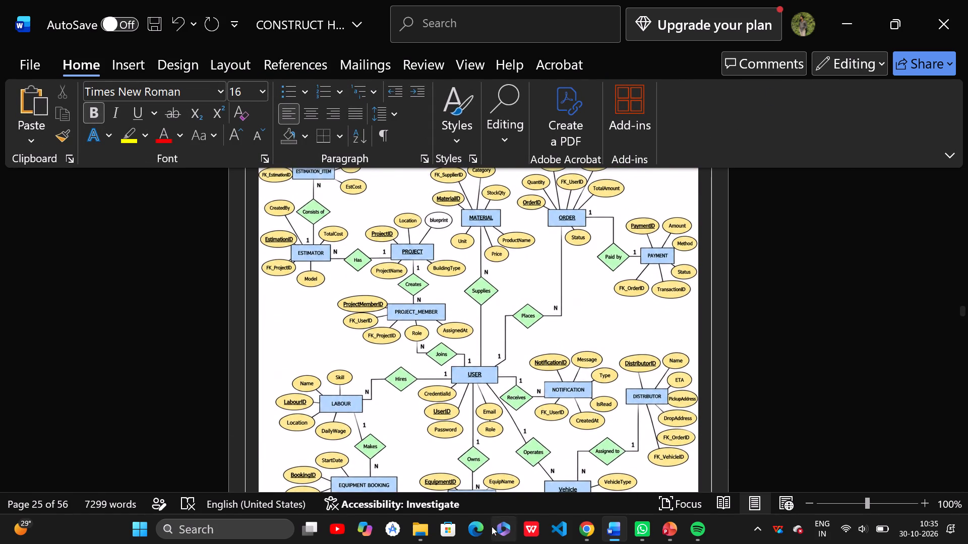
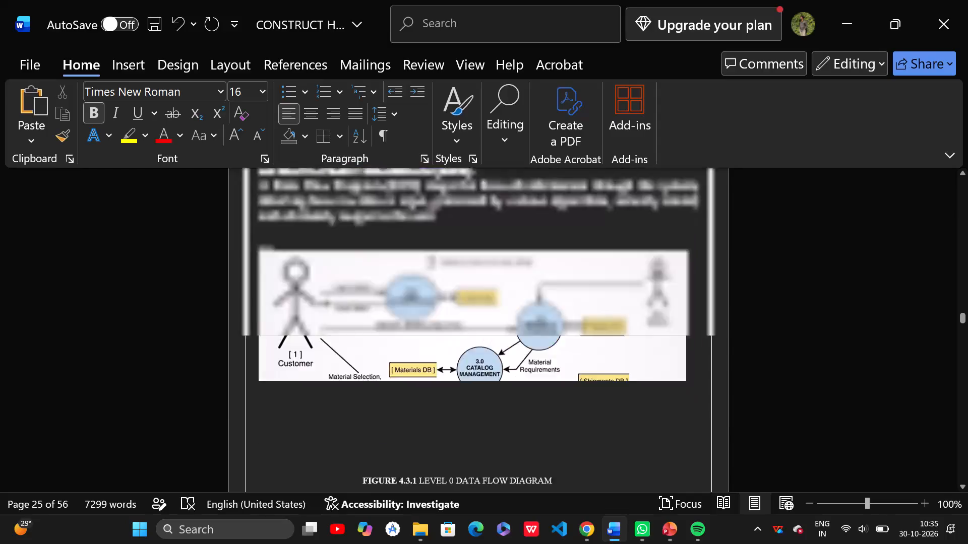
Paste the copied activity diagram picture on a new line below the 4.9 ACTIVITY DIAGRAM description paragraph.
{"action": "scroll", "coordinate": [758, 336], "scroll_direction": "down", "scroll_amount": 20}
{"action": "scroll", "coordinate": [758, 336], "scroll_direction": "down", "scroll_amount": 7}
{"action": "scroll", "coordinate": [758, 336], "scroll_direction": "down", "scroll_amount": 15}
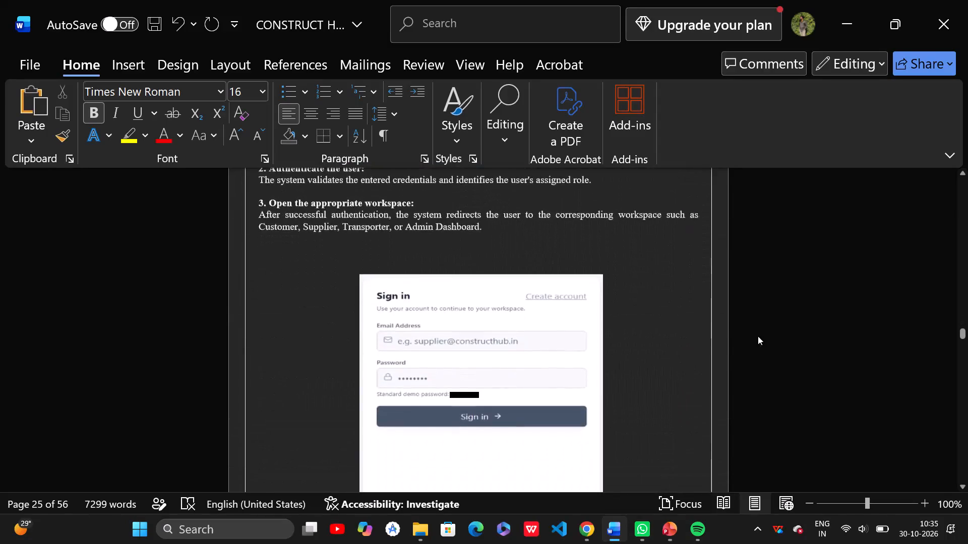
{"action": "scroll", "coordinate": [758, 336], "scroll_direction": "down", "scroll_amount": 15}
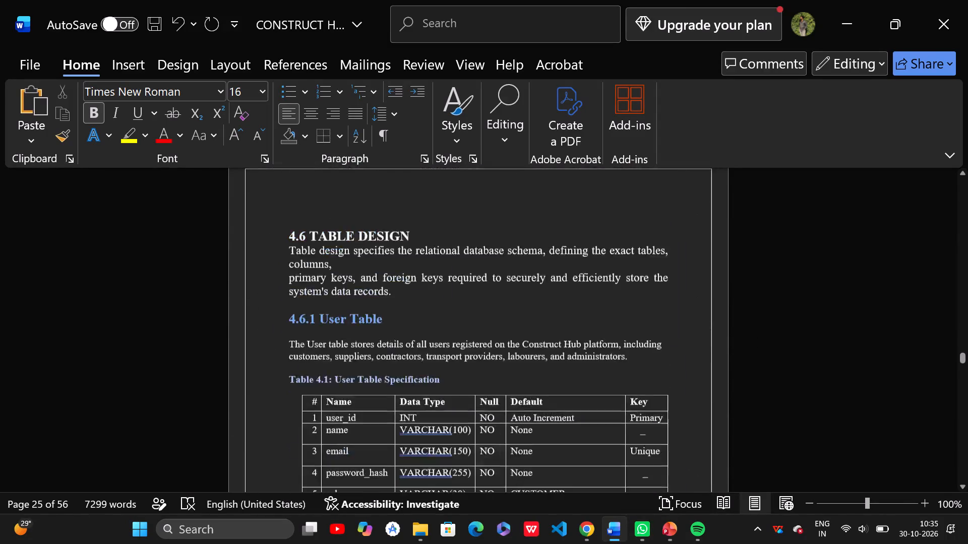
{"action": "scroll", "coordinate": [758, 336], "scroll_direction": "down", "scroll_amount": 15}
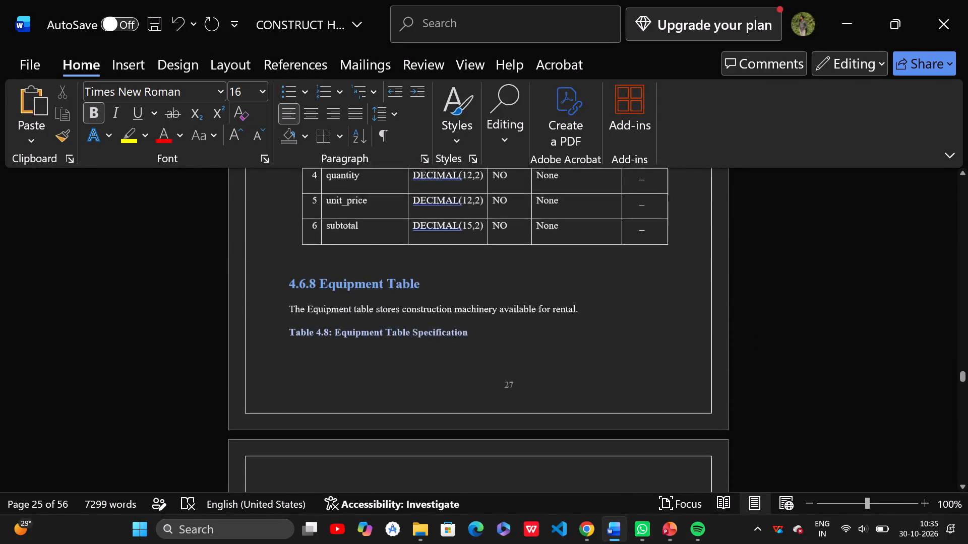
{"action": "scroll", "coordinate": [758, 336], "scroll_direction": "down", "scroll_amount": 13}
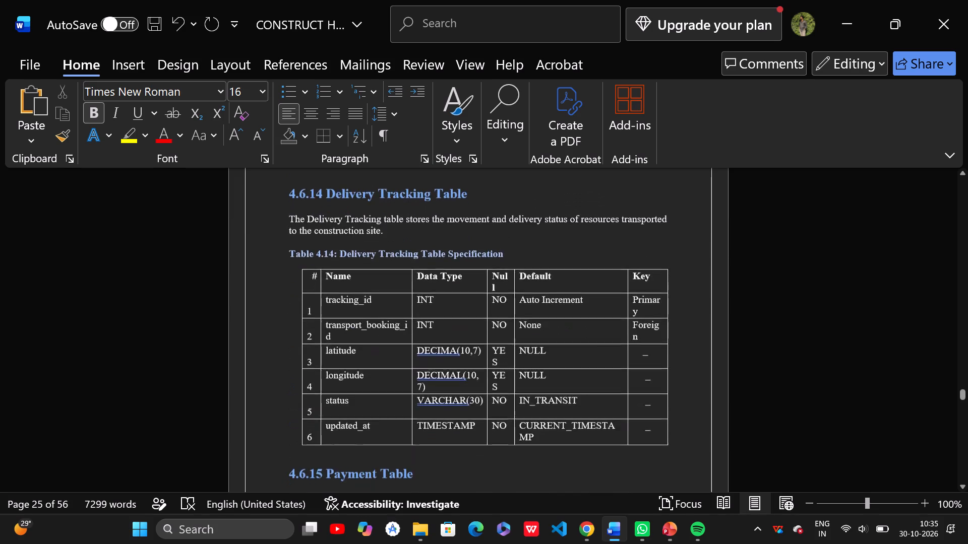
{"action": "scroll", "coordinate": [758, 336], "scroll_direction": "down", "scroll_amount": 9}
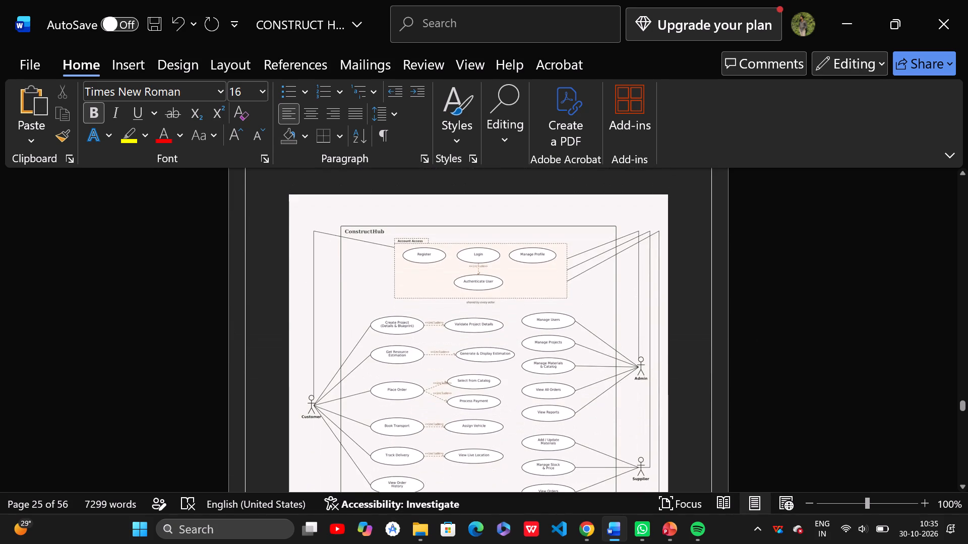
{"action": "scroll", "coordinate": [758, 336], "scroll_direction": "down", "scroll_amount": 9}
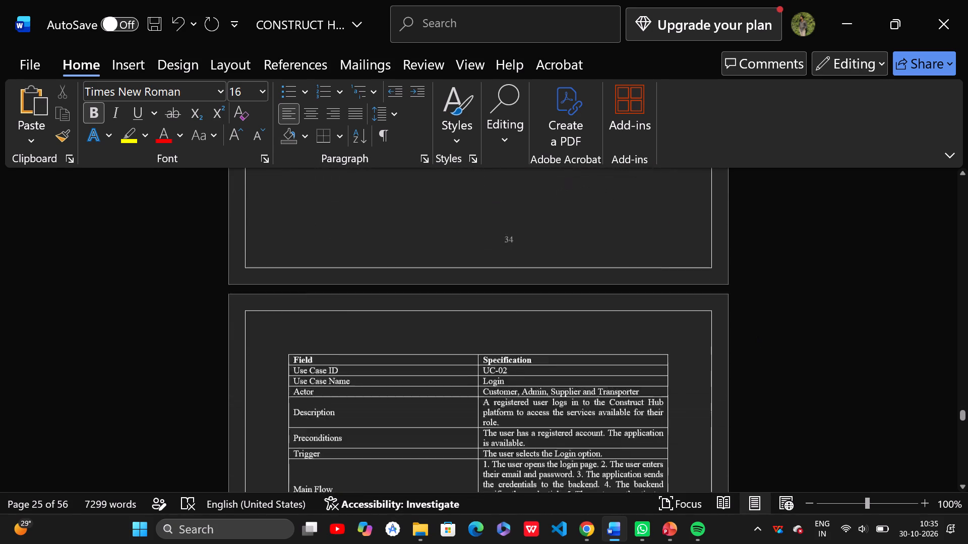
{"action": "scroll", "coordinate": [758, 336], "scroll_direction": "down", "scroll_amount": 10}
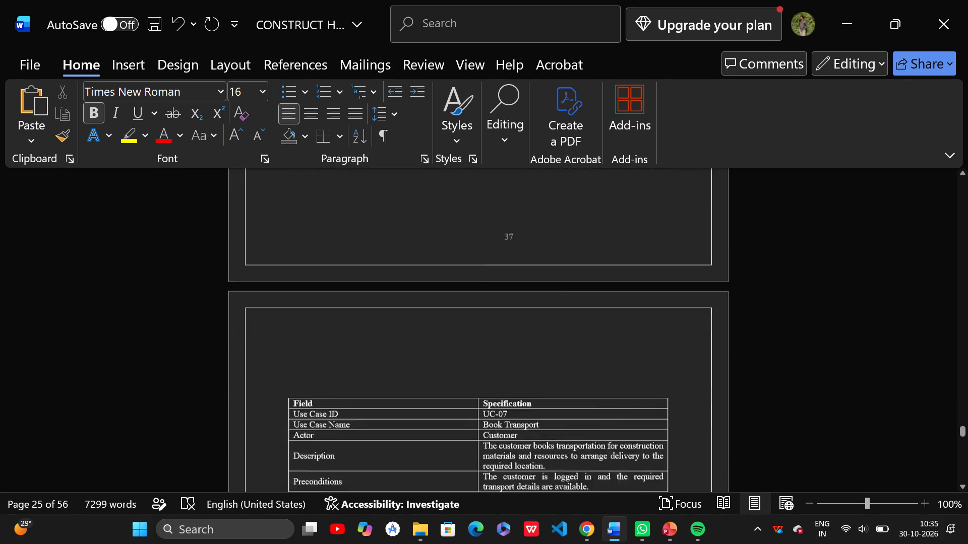
{"action": "scroll", "coordinate": [758, 336], "scroll_direction": "down", "scroll_amount": 10}
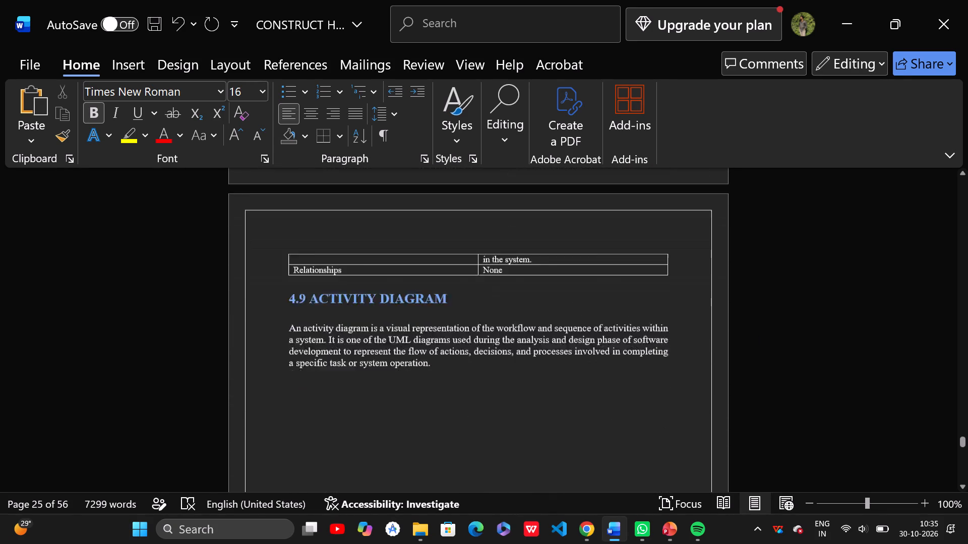
{"action": "scroll", "coordinate": [758, 336], "scroll_direction": "down", "scroll_amount": 3}
{"action": "scroll", "coordinate": [758, 336], "scroll_direction": "up", "scroll_amount": 3}
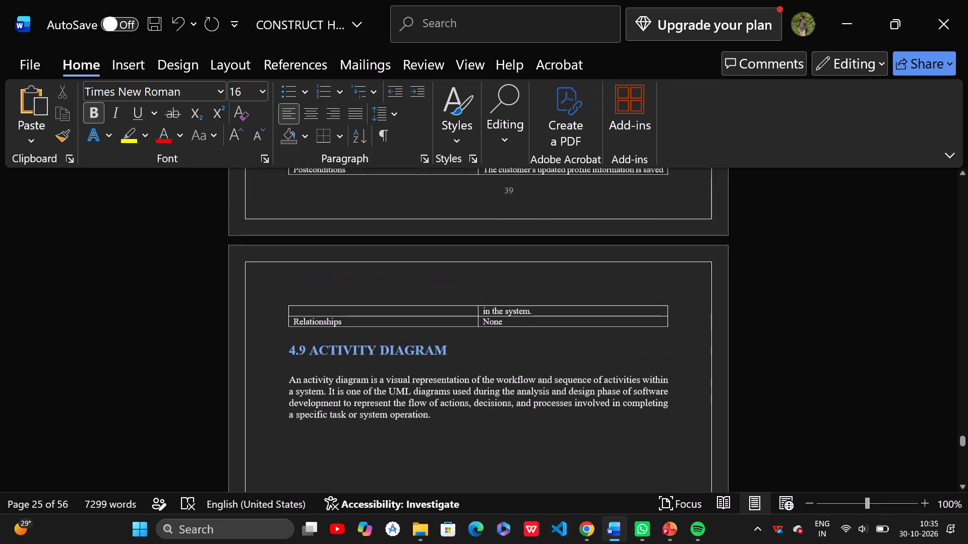
{"action": "scroll", "coordinate": [758, 336], "scroll_direction": "down", "scroll_amount": 1}
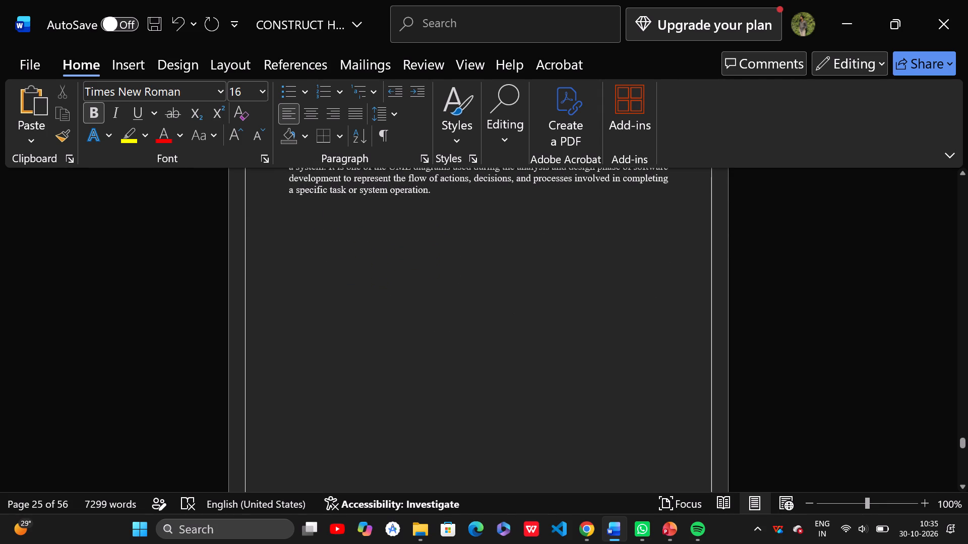
{"action": "left_click", "coordinate": [464, 194]}
{"action": "key", "text": "Return"}
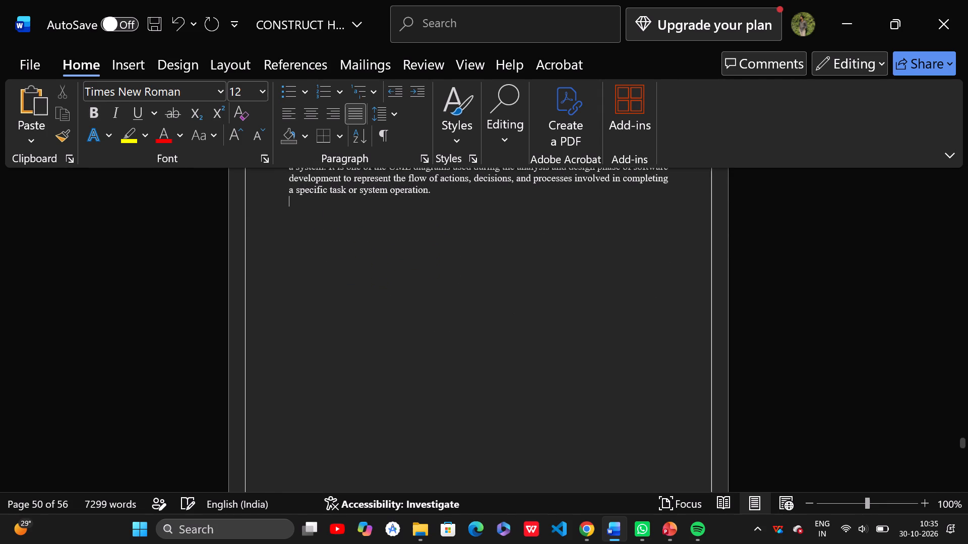
{"action": "key", "text": "ctrl+v"}
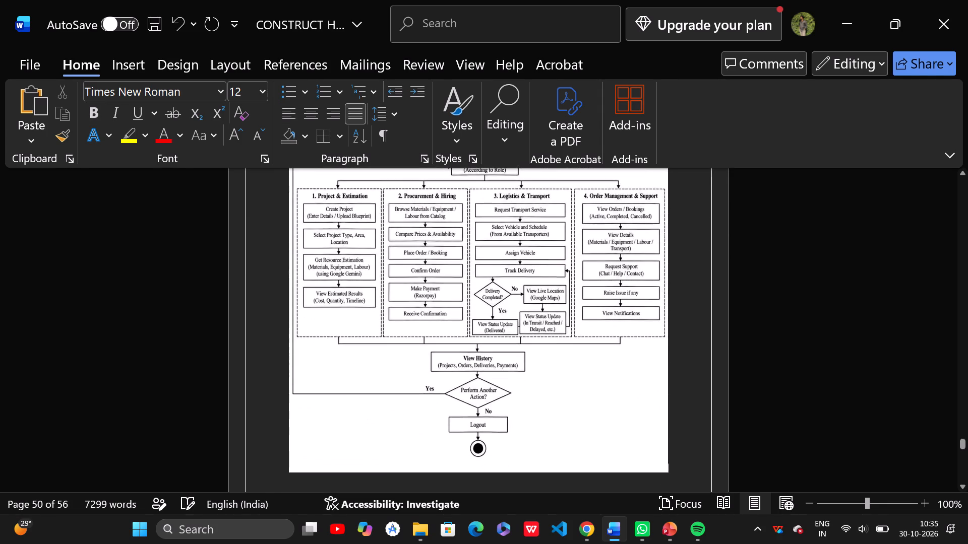
Insert a blank line between the 4.9 description paragraph and the pasted activity diagram picture.
{"action": "scroll", "coordinate": [441, 243], "scroll_direction": "up", "scroll_amount": 1}
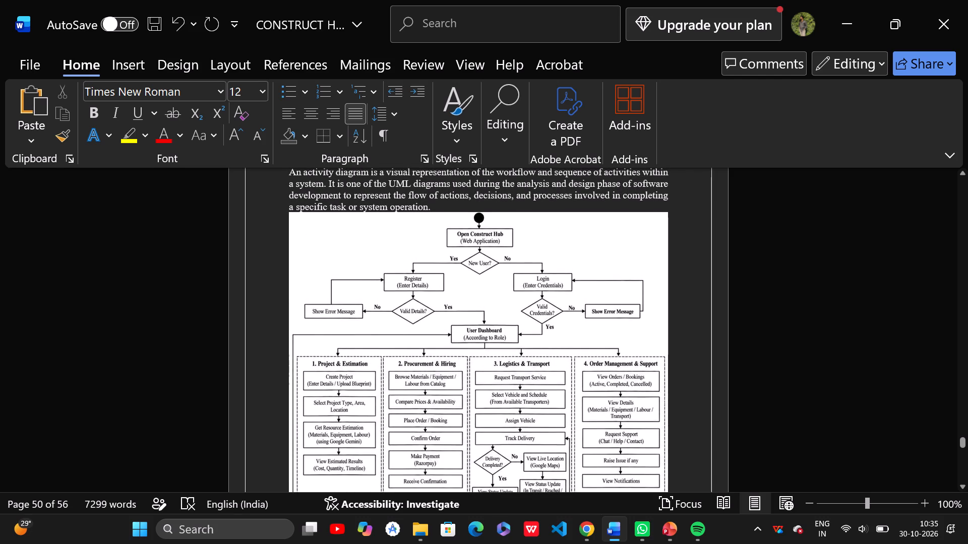
{"action": "left_click", "coordinate": [441, 211]}
{"action": "key", "text": "Return"}
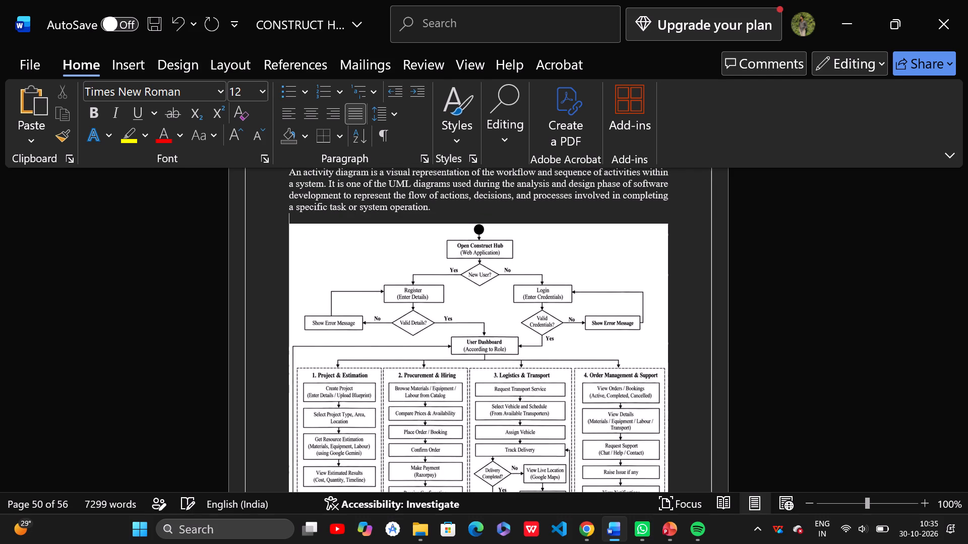
{"action": "scroll", "coordinate": [441, 211], "scroll_direction": "up", "scroll_amount": 2}
{"action": "right_click", "coordinate": [441, 211]}
{"action": "right_click", "coordinate": [441, 211]}
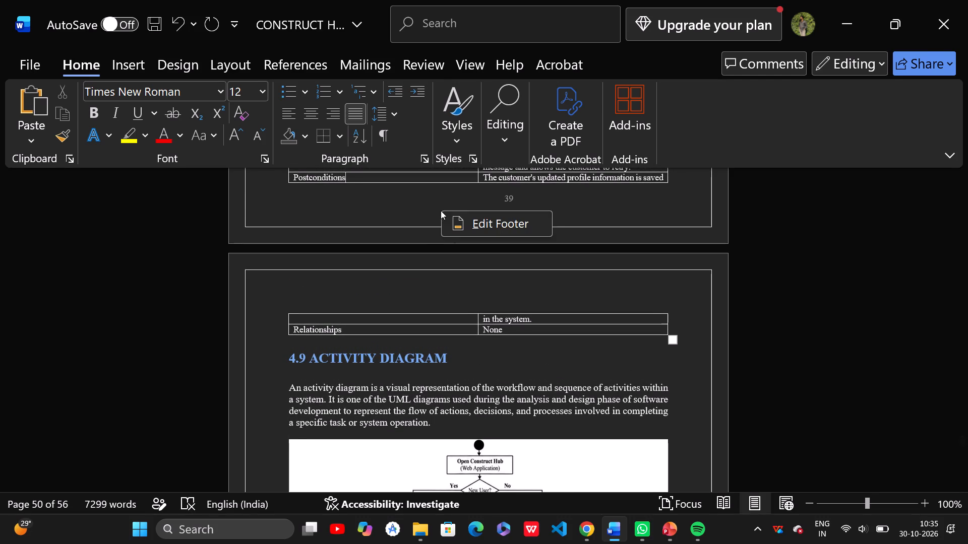
{"action": "left_click", "coordinate": [400, 279]}
Delete the old activity diagram picture above the 4.10 PROCESS DIAGRAM heading.
{"action": "scroll", "coordinate": [400, 279], "scroll_direction": "down", "scroll_amount": 3}
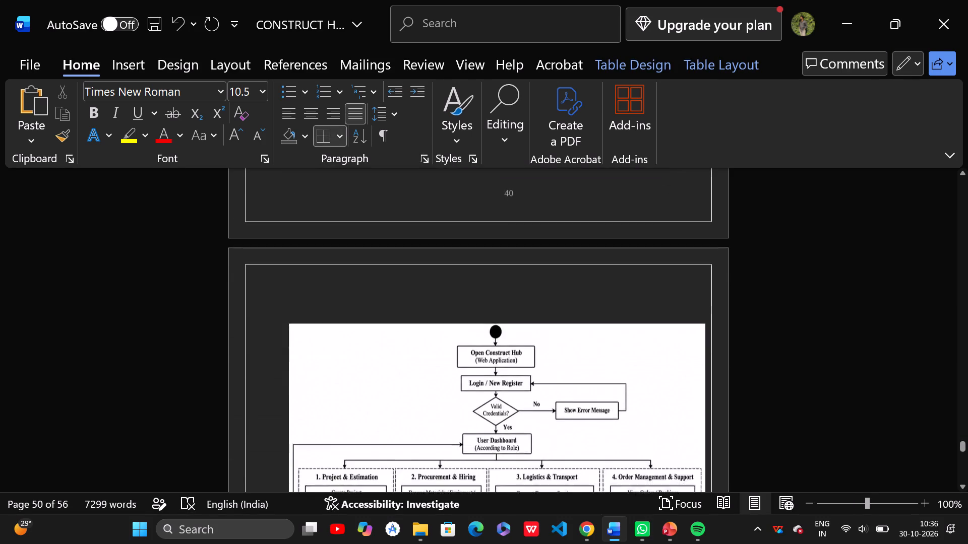
{"action": "scroll", "coordinate": [400, 279], "scroll_direction": "down", "scroll_amount": 2}
{"action": "left_click", "coordinate": [400, 279]}
{"action": "scroll", "coordinate": [400, 279], "scroll_direction": "down", "scroll_amount": 2}
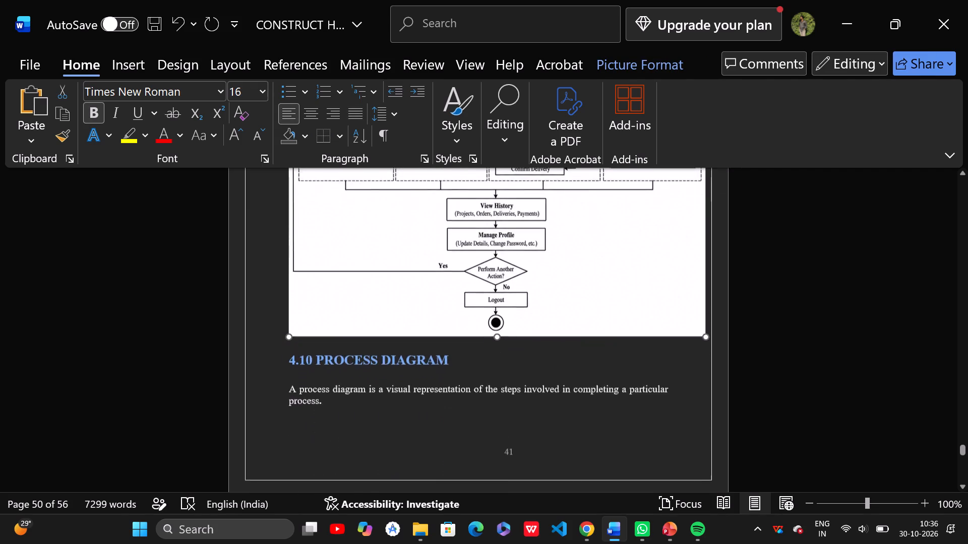
{"action": "key", "text": "BackSpace"}
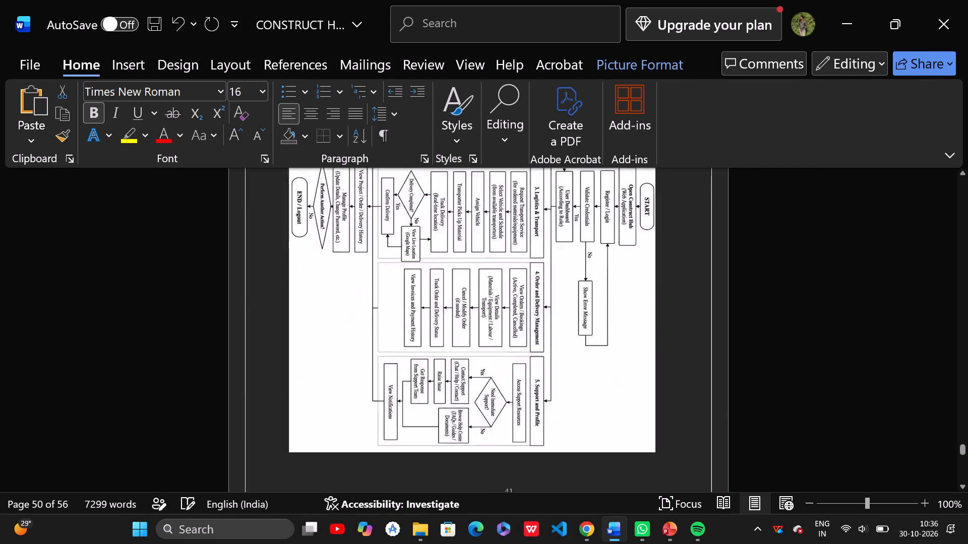
Delete the newly pasted activity diagram picture below the 4.9 ACTIVITY DIAGRAM description paragraph.
{"action": "scroll", "coordinate": [400, 279], "scroll_direction": "up", "scroll_amount": 3}
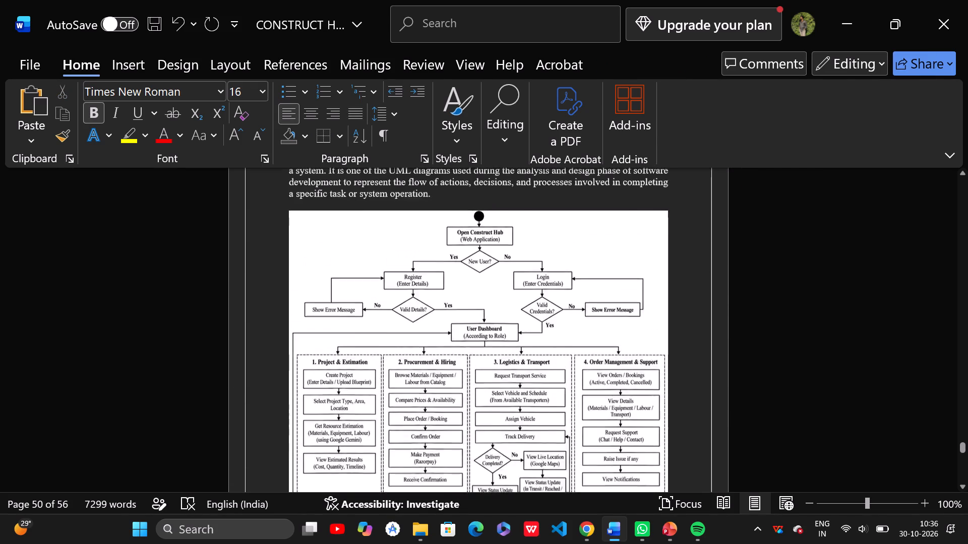
{"action": "right_click", "coordinate": [400, 279]}
{"action": "left_click", "coordinate": [400, 279]}
{"action": "key", "text": "BackSpace"}
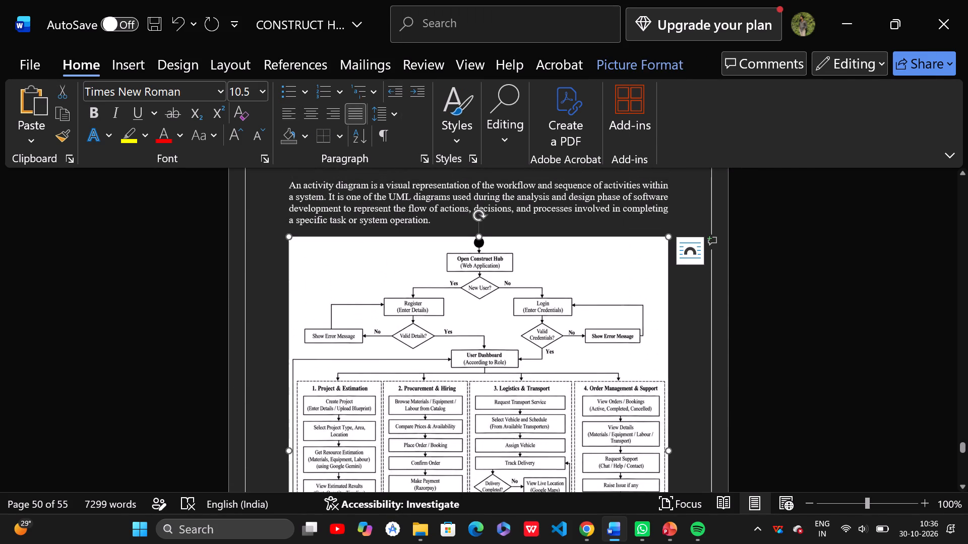
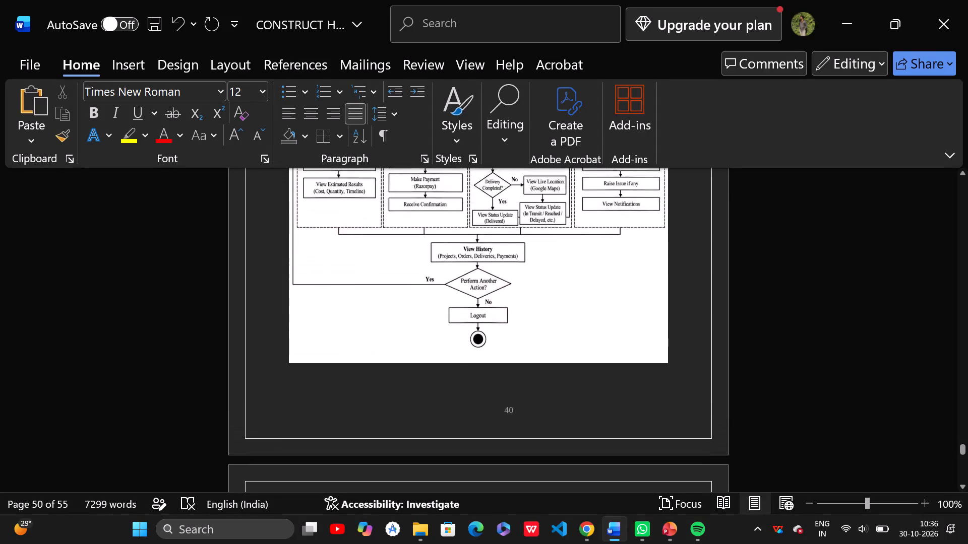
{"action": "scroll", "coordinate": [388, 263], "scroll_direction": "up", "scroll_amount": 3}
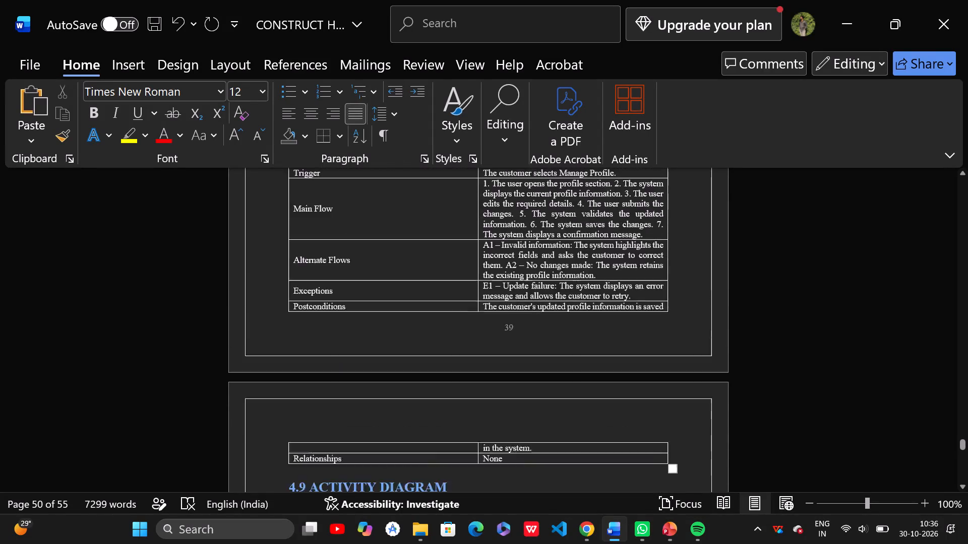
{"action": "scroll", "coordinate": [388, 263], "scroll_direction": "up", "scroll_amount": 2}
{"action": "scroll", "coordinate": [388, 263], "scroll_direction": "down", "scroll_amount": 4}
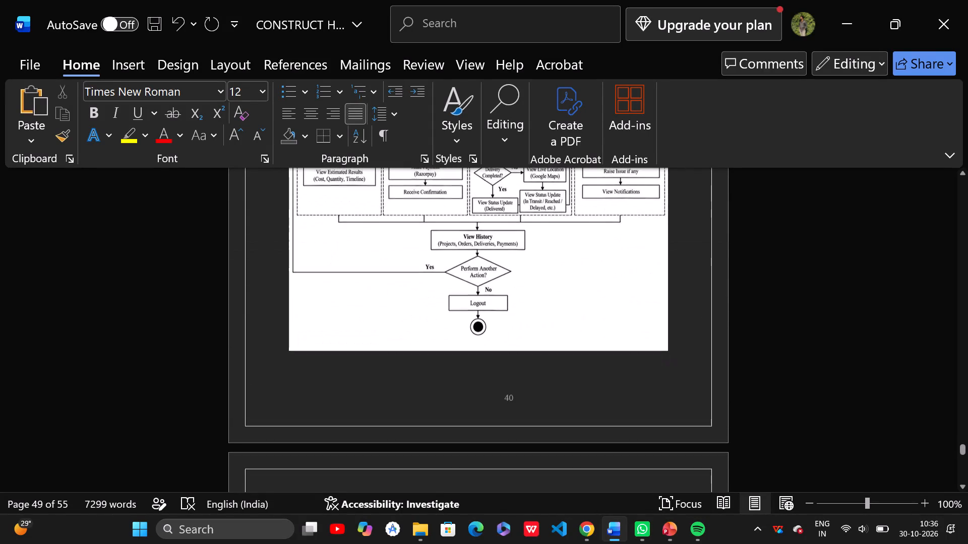
Save the CONSTRUCT HUB 10 report with the activity diagram changes.
{"action": "scroll", "coordinate": [388, 263], "scroll_direction": "down", "scroll_amount": 1}
{"action": "key", "text": "ctrl+s"}
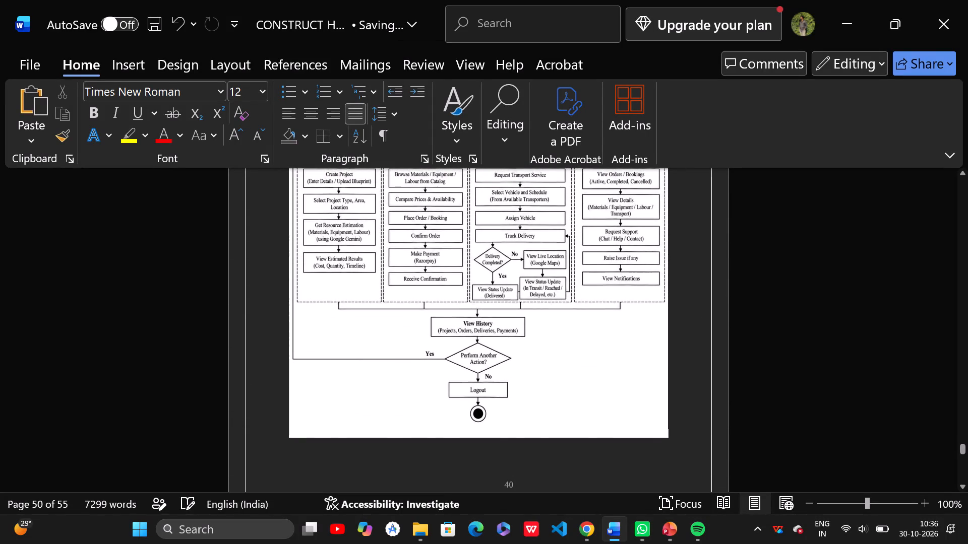
Look back through the report from the activity diagram to section 4.2 and examine the ER diagram there.
{"action": "scroll", "coordinate": [712, 455], "scroll_direction": "up", "scroll_amount": 4}
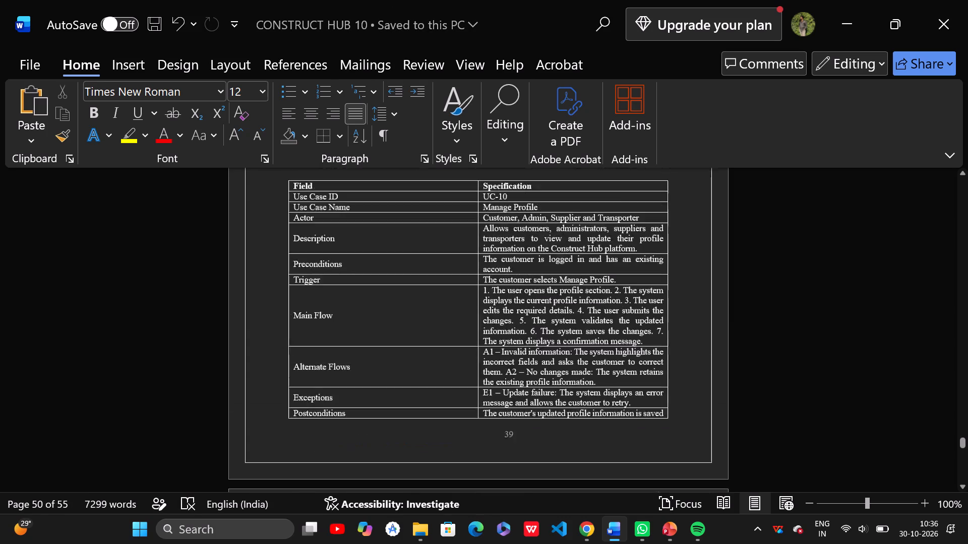
{"action": "scroll", "coordinate": [712, 455], "scroll_direction": "up", "scroll_amount": 16}
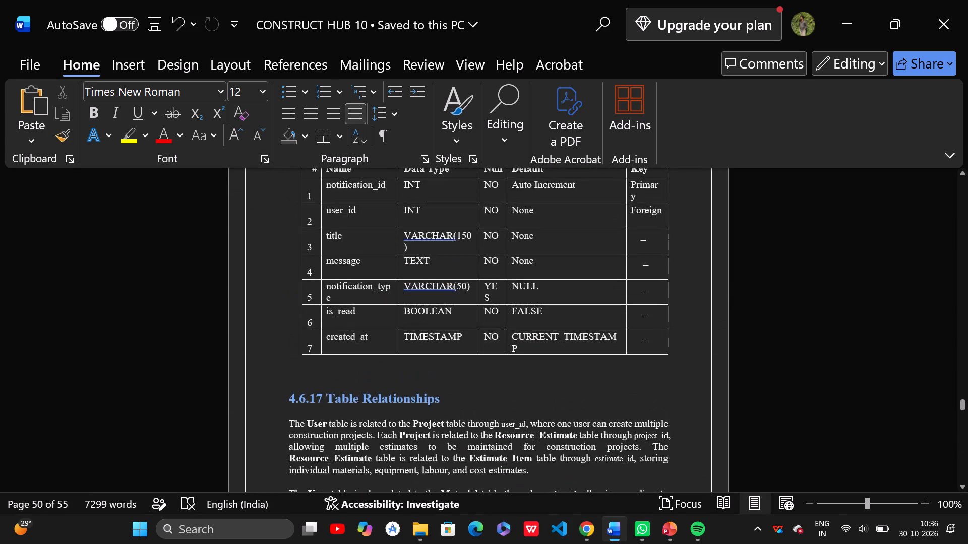
{"action": "scroll", "coordinate": [712, 455], "scroll_direction": "up", "scroll_amount": 6}
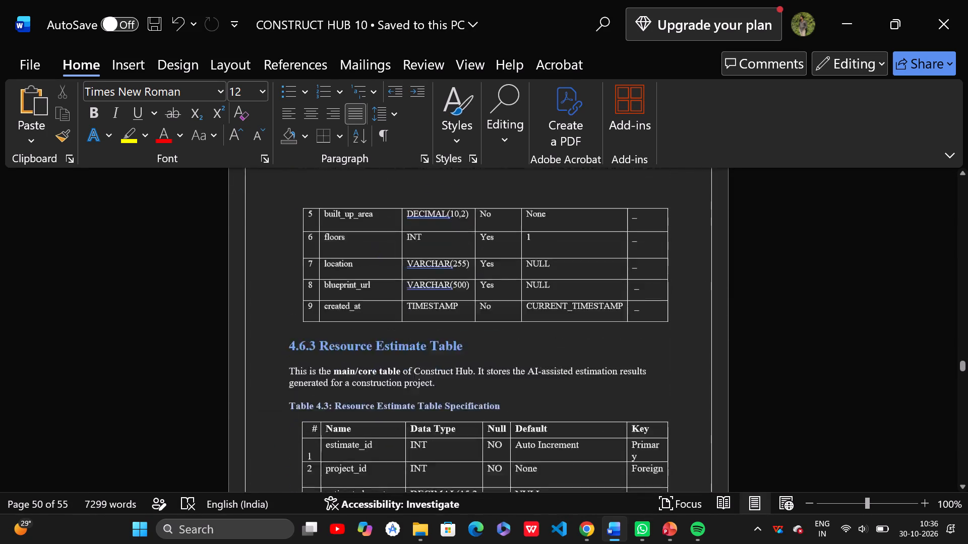
{"action": "scroll", "coordinate": [712, 455], "scroll_direction": "up", "scroll_amount": 6}
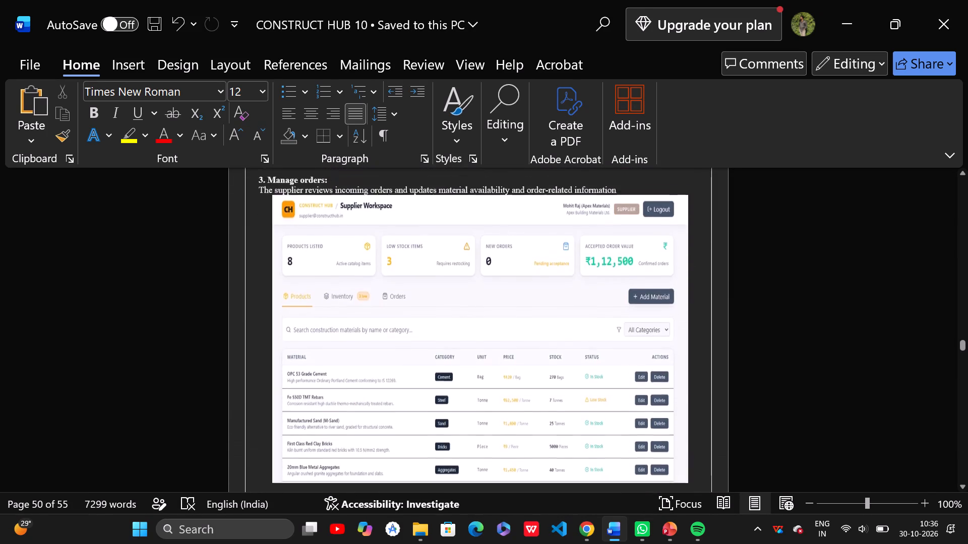
{"action": "scroll", "coordinate": [712, 455], "scroll_direction": "up", "scroll_amount": 8}
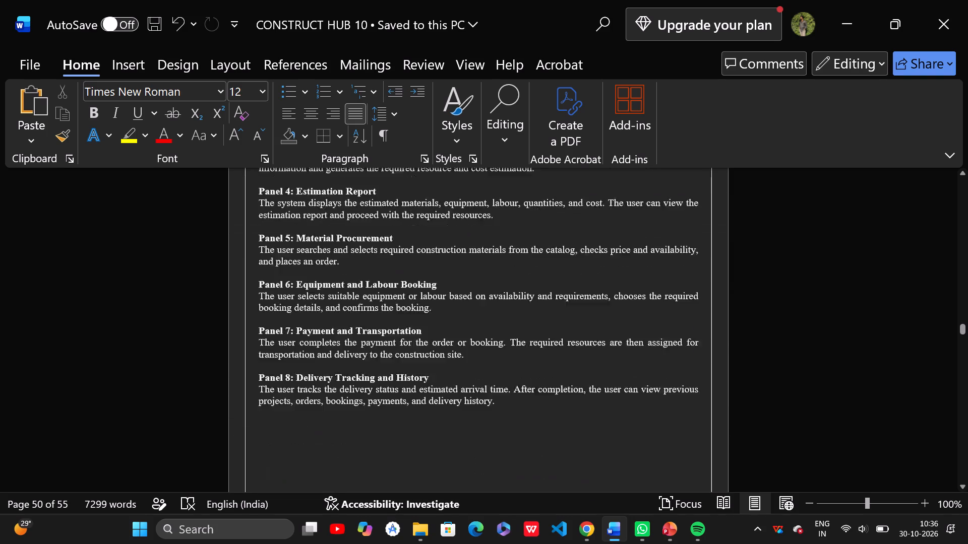
{"action": "scroll", "coordinate": [712, 455], "scroll_direction": "up", "scroll_amount": 7}
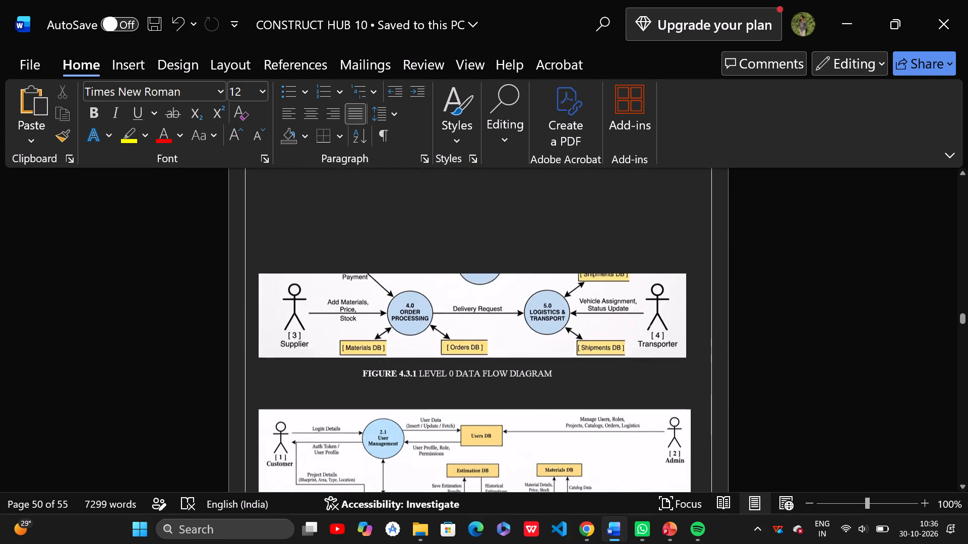
{"action": "scroll", "coordinate": [712, 455], "scroll_direction": "up", "scroll_amount": 2}
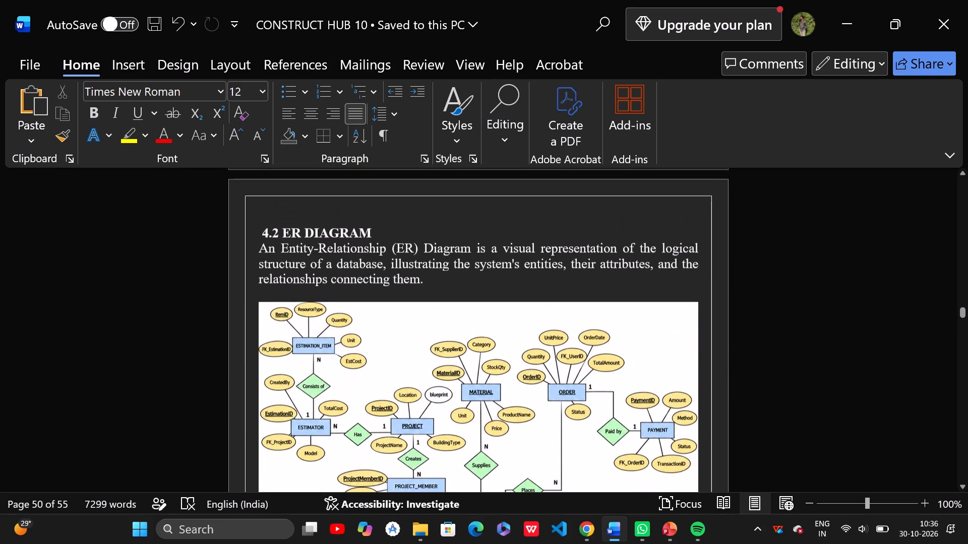
{"action": "scroll", "coordinate": [629, 487], "scroll_direction": "down", "scroll_amount": 1}
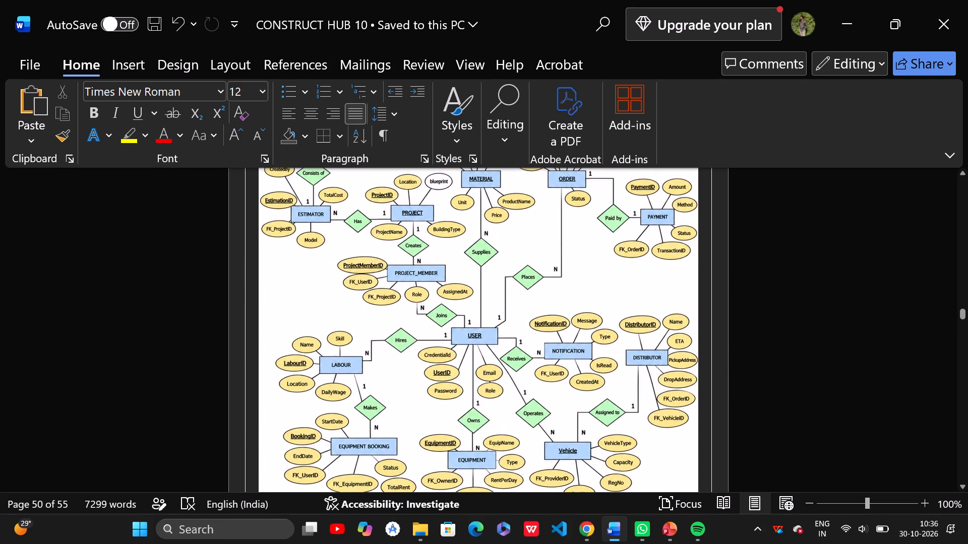
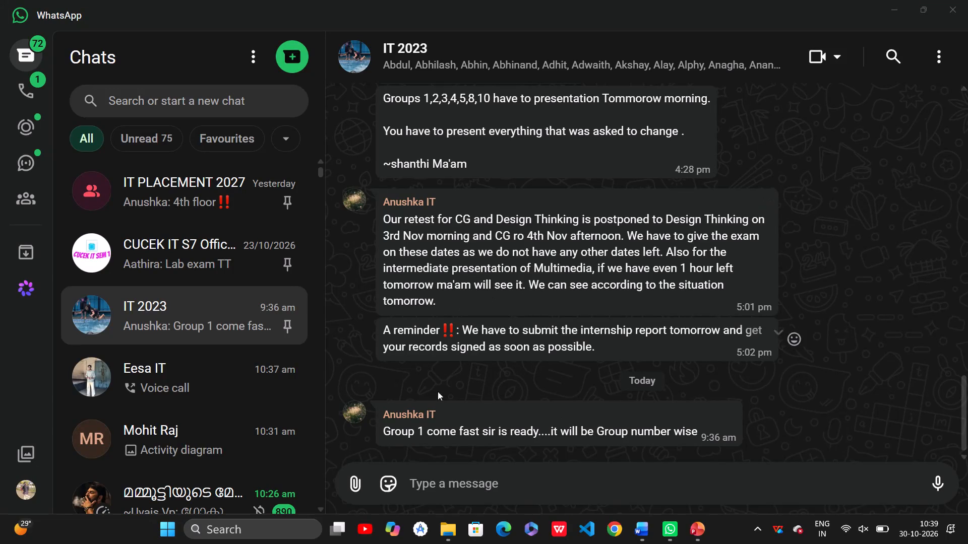
Close the other Construct Hub PPT FINAL1 presentation window and switch to the recovered copy in PowerPoint.
{"action": "left_click", "coordinate": [699, 529]}
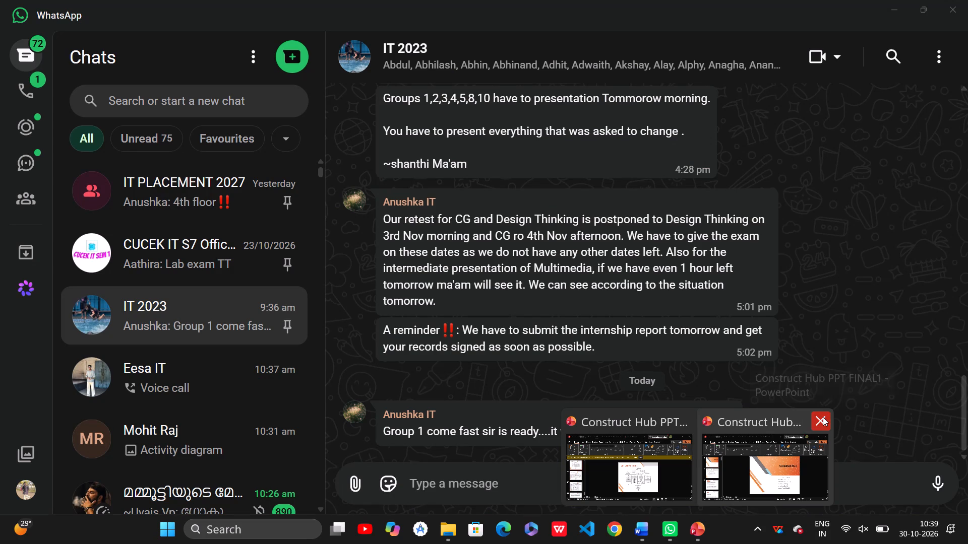
{"action": "left_click", "coordinate": [823, 417]}
{"action": "left_click", "coordinate": [703, 477]}
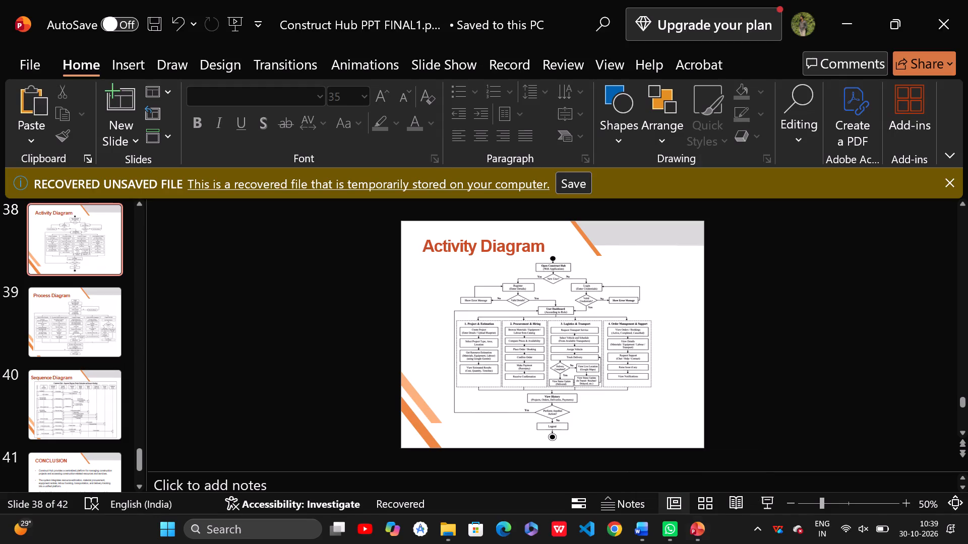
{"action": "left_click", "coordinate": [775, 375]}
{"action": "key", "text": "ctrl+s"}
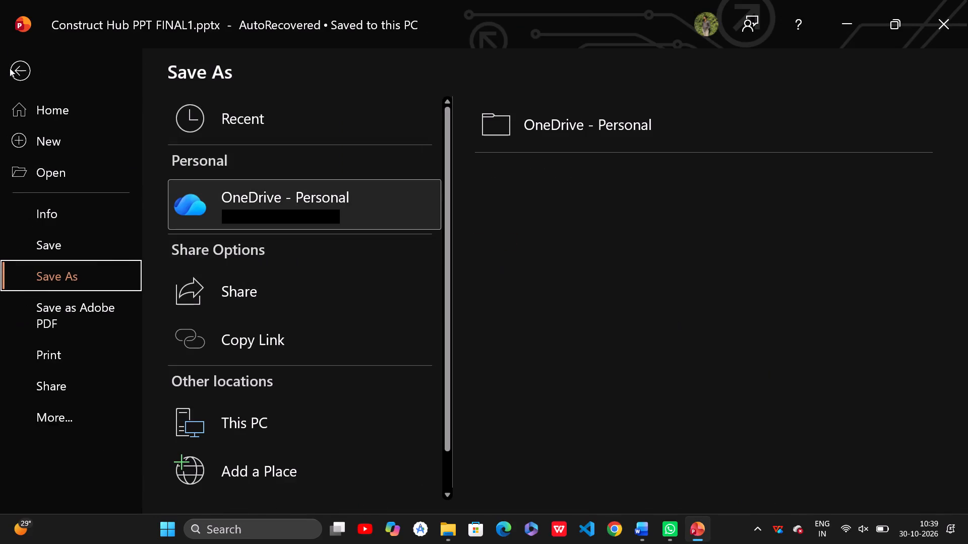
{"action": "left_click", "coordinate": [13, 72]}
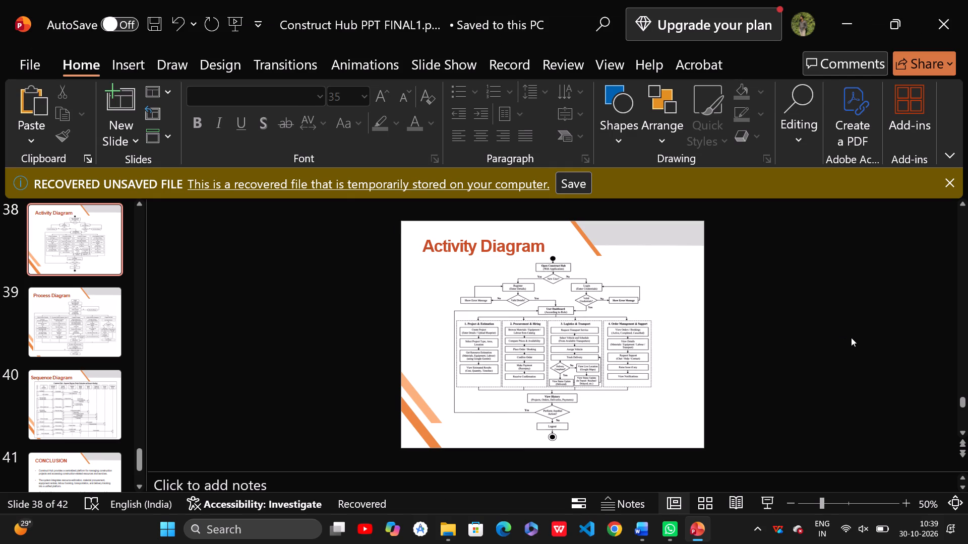
Review the slides following the Activity Diagram slide through to the closing THANK YOU slide.
{"action": "left_click", "coordinate": [852, 343]}
{"action": "key", "text": "Right"}
{"action": "key", "text": "Right"}
{"action": "key", "text": "Right"}
{"action": "key", "text": "Right"}
{"action": "key", "text": "Right"}
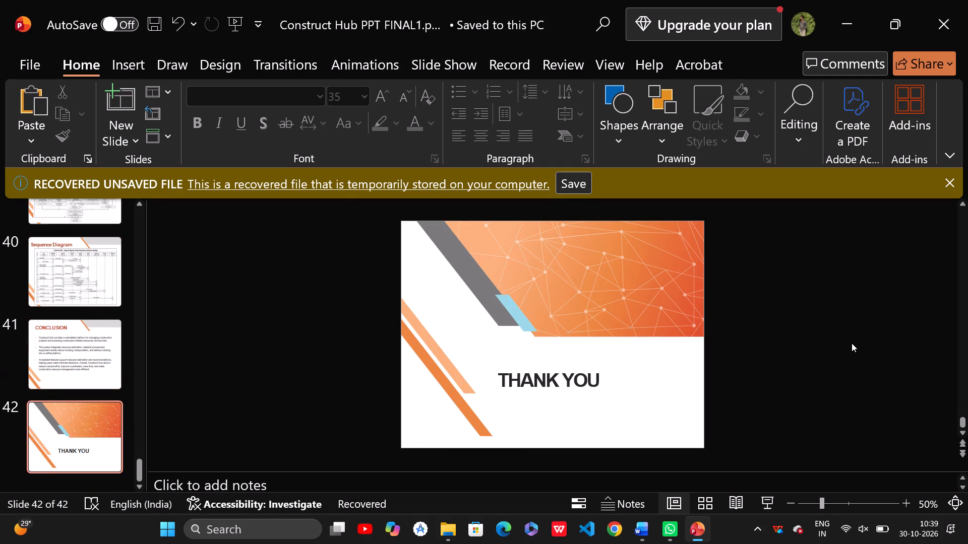
Review the slides backwards from the closing THANK YOU slide through the table designs and use case specifications to DFD LEVEL 0.
{"action": "key", "text": "Left"}
{"action": "key", "text": "Left"}
{"action": "key", "text": "Left"}
{"action": "key", "text": "Left"}
{"action": "key", "text": "Left"}
{"action": "key", "text": "Left"}
{"action": "key", "text": "Left"}
{"action": "key", "text": "Left"}
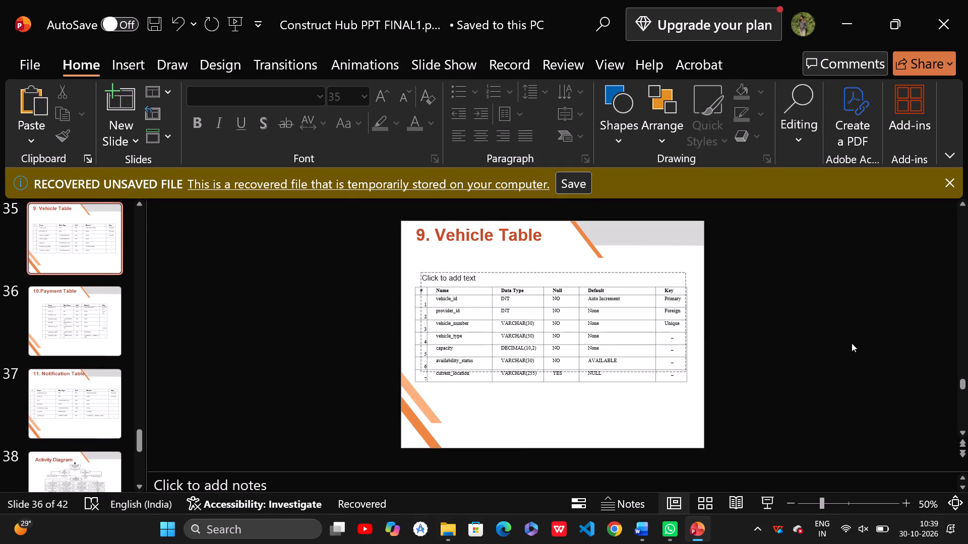
{"action": "key", "text": "Left"}
{"action": "key", "text": "Left"}
{"action": "key", "text": "Left"}
{"action": "key", "text": "Left"}
{"action": "key", "text": "Left"}
{"action": "key", "text": "Left"}
{"action": "key", "text": "Left"}
{"action": "key", "text": "Left"}
{"action": "key", "text": "Left"}
{"action": "key", "text": "Left"}
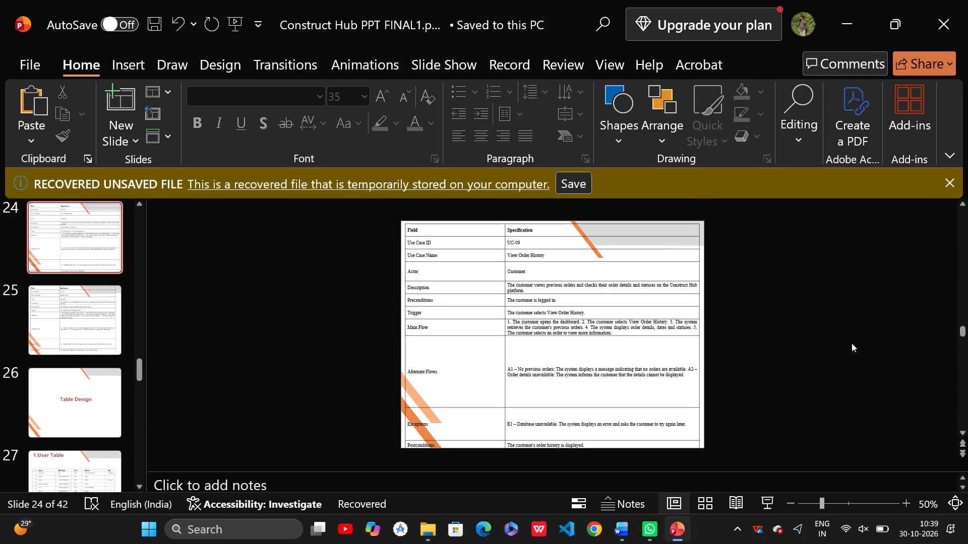
{"action": "key", "text": "Left"}
{"action": "key", "text": "Left"}
{"action": "key", "text": "Left"}
{"action": "key", "text": "Left"}
{"action": "key", "text": "Left"}
{"action": "key", "text": "Left"}
{"action": "key", "text": "Left"}
{"action": "key", "text": "Left"}
{"action": "key", "text": "Left"}
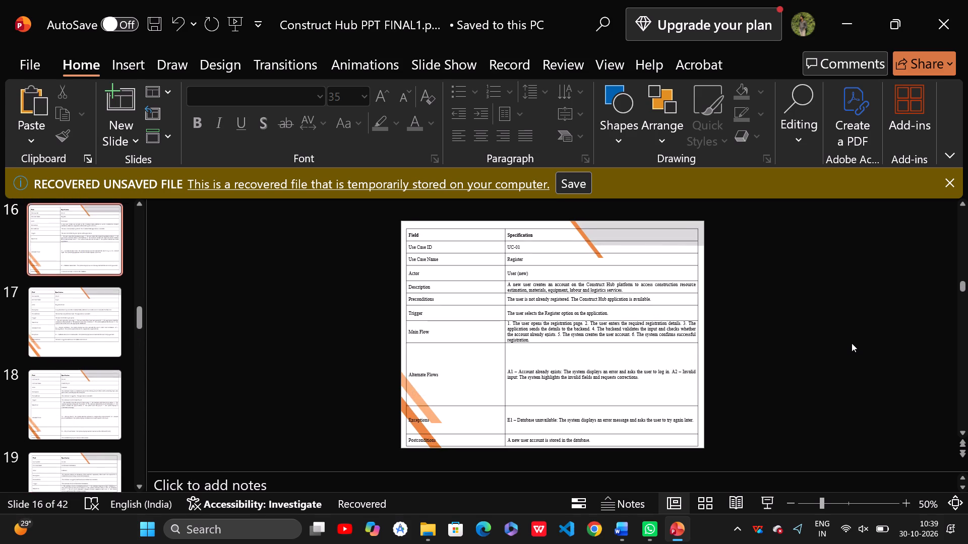
{"action": "key", "text": "Left"}
{"action": "key", "text": "Left"}
{"action": "key", "text": "Left"}
{"action": "key", "text": "Left"}
{"action": "key", "text": "Left"}
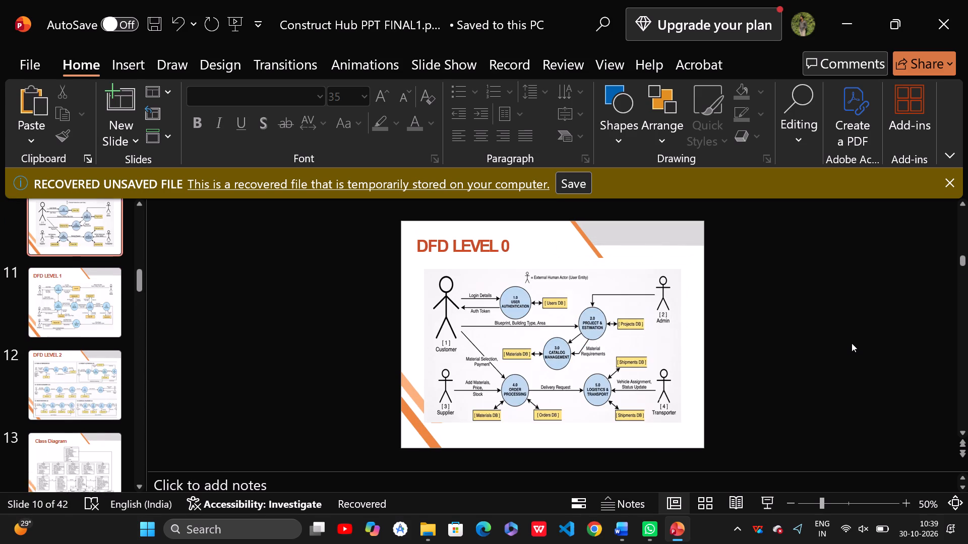
Examine the GENERAL ARCHITECTURE slide and its neighbouring slides, finishing on the ER DIAGRAM slide.
{"action": "key", "text": "Left"}
{"action": "key", "text": "Left"}
{"action": "key", "text": "Right"}
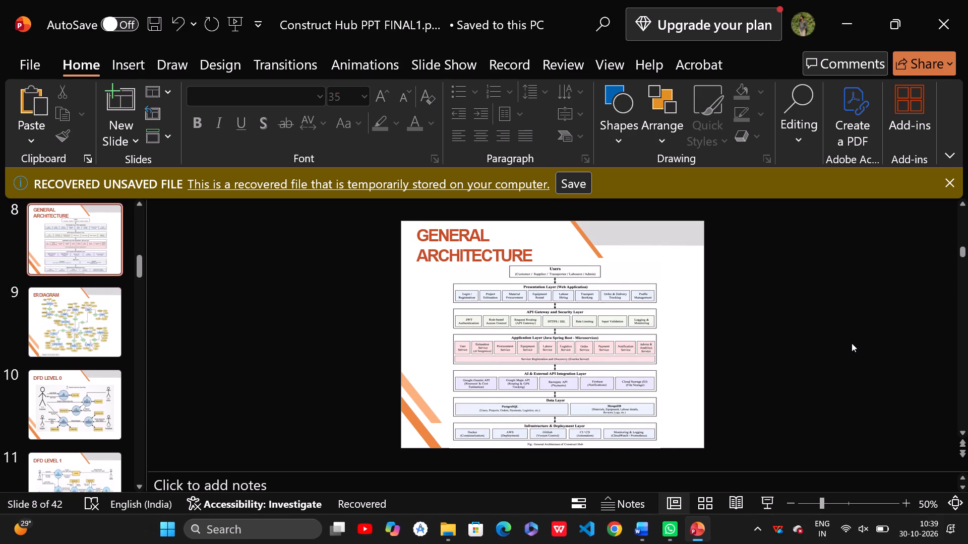
{"action": "key", "text": "Left"}
{"action": "key", "text": "Left"}
{"action": "key", "text": "Left"}
{"action": "key", "text": "Right"}
{"action": "key", "text": "Right"}
{"action": "key", "text": "Right"}
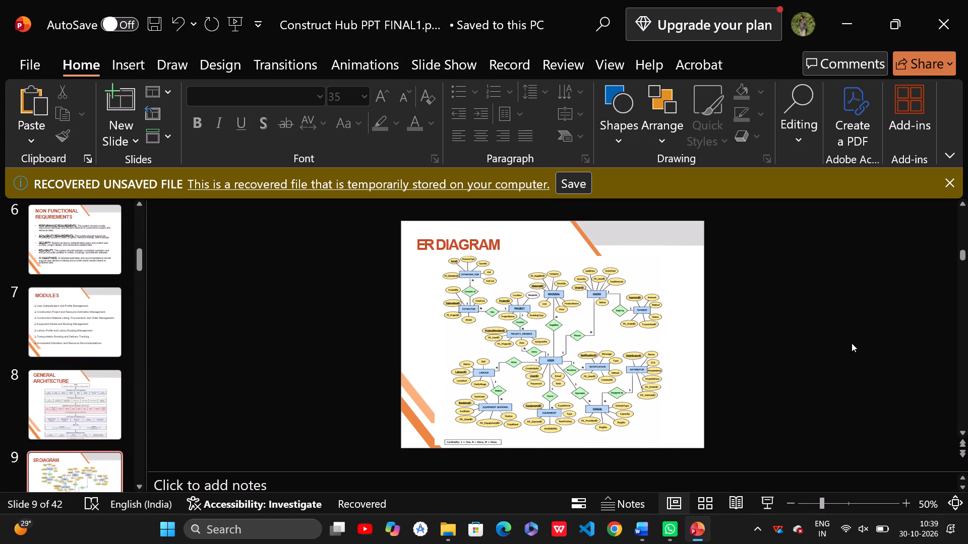
Review the slides forward from the ER DIAGRAM through the Use Case Diagram to the Register use case specification table.
{"action": "key", "text": "Right"}
{"action": "key", "text": "Right"}
{"action": "key", "text": "Right"}
{"action": "key", "text": "Right"}
{"action": "key", "text": "Right"}
{"action": "key", "text": "Right"}
{"action": "key", "text": "Right"}
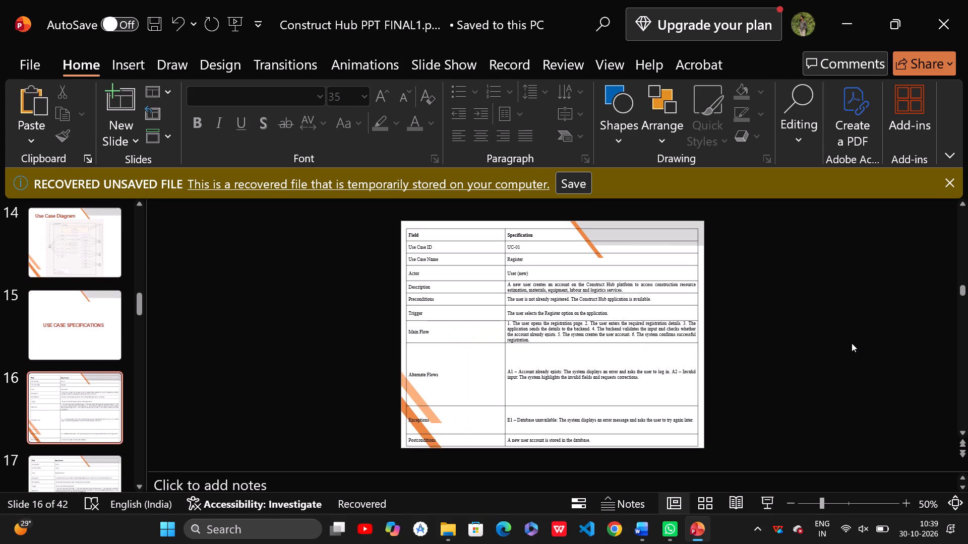
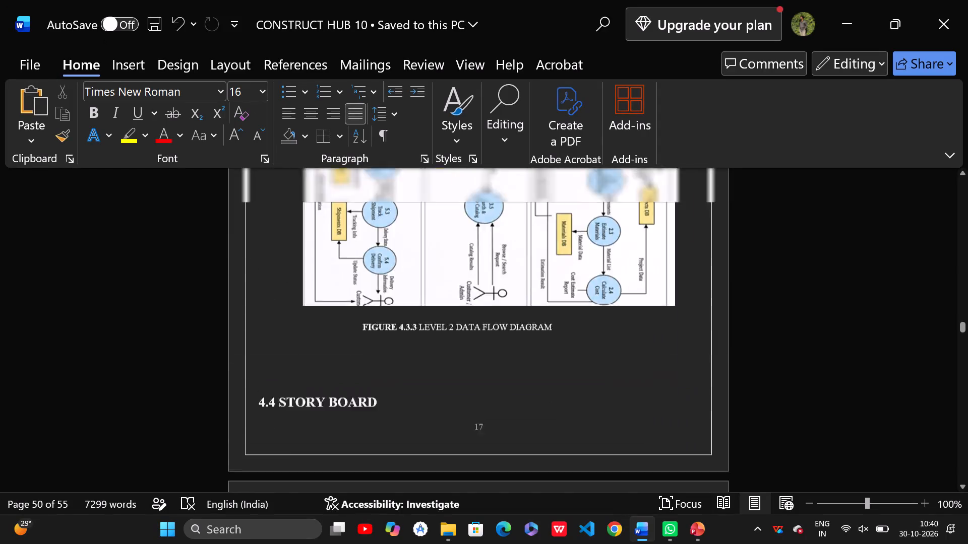
Select the class diagram picture below the 4.12 CLASS DIAGRAM description in the Word report.
{"action": "scroll", "coordinate": [721, 349], "scroll_direction": "up", "scroll_amount": 5}
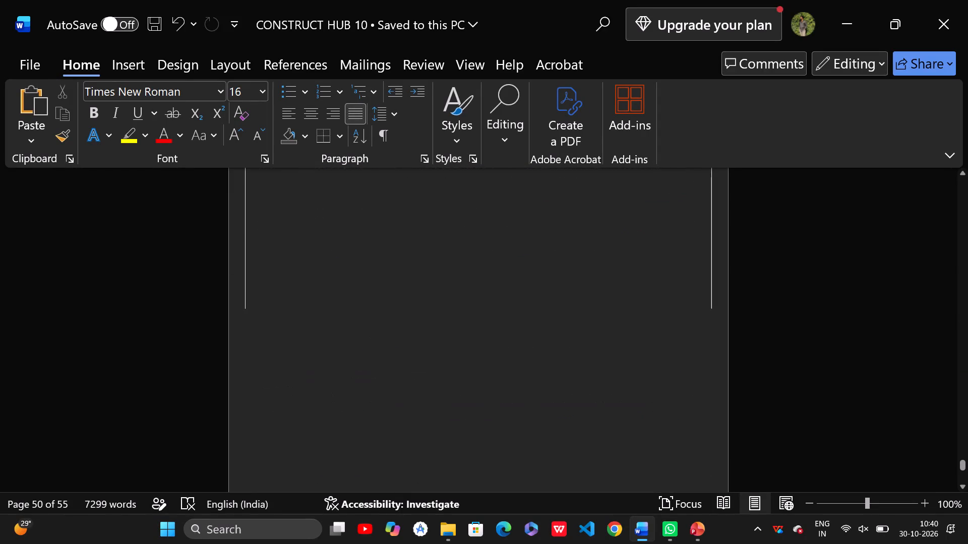
{"action": "scroll", "coordinate": [721, 349], "scroll_direction": "up", "scroll_amount": 4}
{"action": "scroll", "coordinate": [721, 349], "scroll_direction": "down", "scroll_amount": 3}
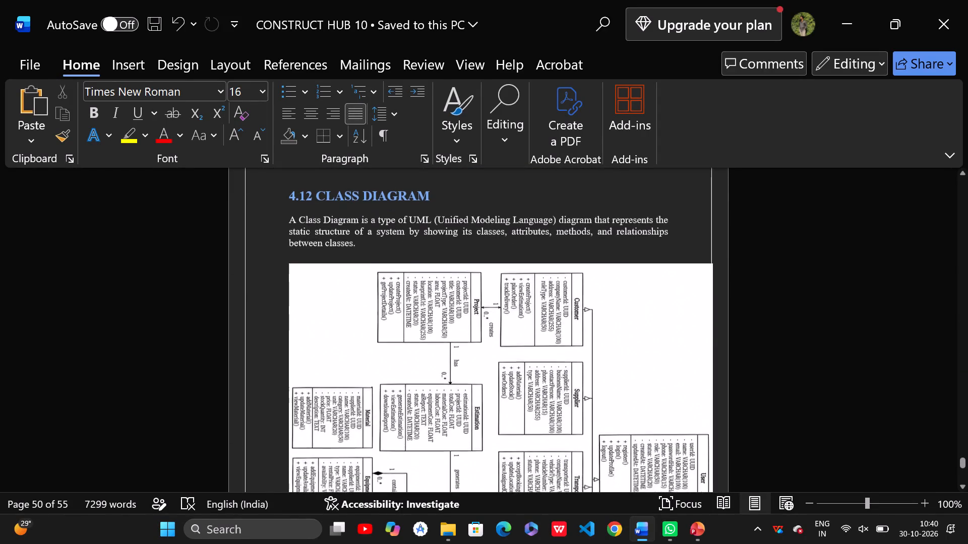
{"action": "scroll", "coordinate": [721, 349], "scroll_direction": "down", "scroll_amount": 1}
{"action": "left_click", "coordinate": [612, 357]}
{"action": "scroll", "coordinate": [612, 357], "scroll_direction": "up", "scroll_amount": 1}
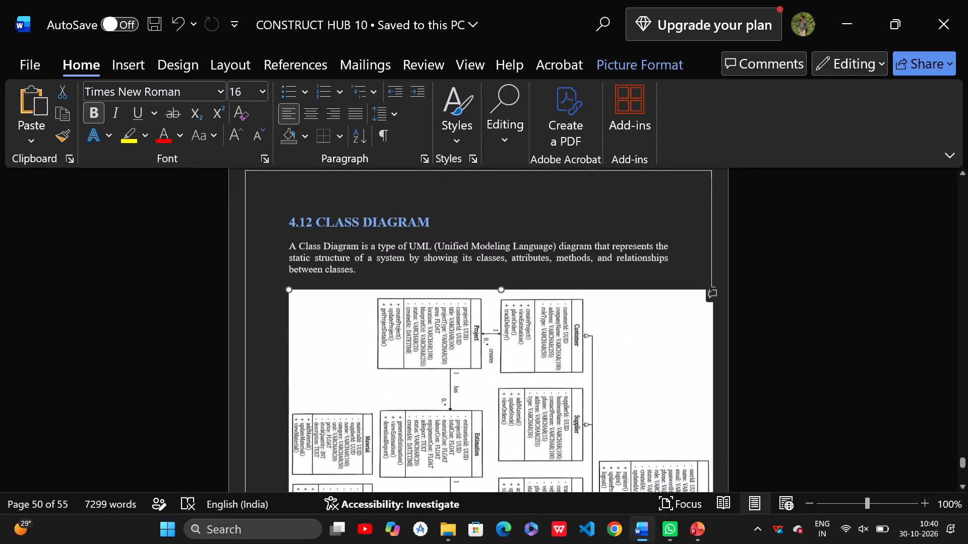
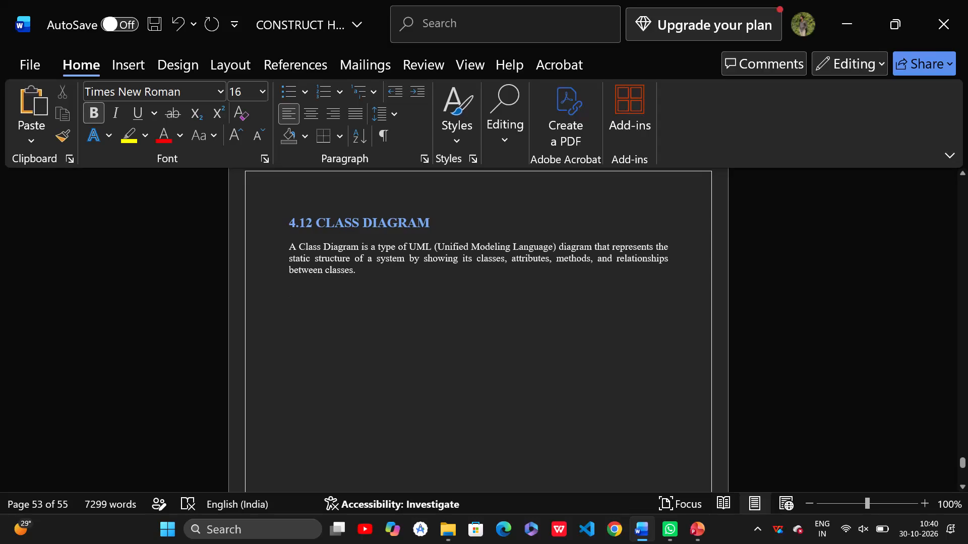
Paste the copied class diagram below the 4.12 CLASS DIAGRAM paragraph and stretch its lower edge to fill more of the page.
{"action": "key", "text": "ctrl+v"}
{"action": "scroll", "coordinate": [520, 409], "scroll_direction": "down", "scroll_amount": 1}
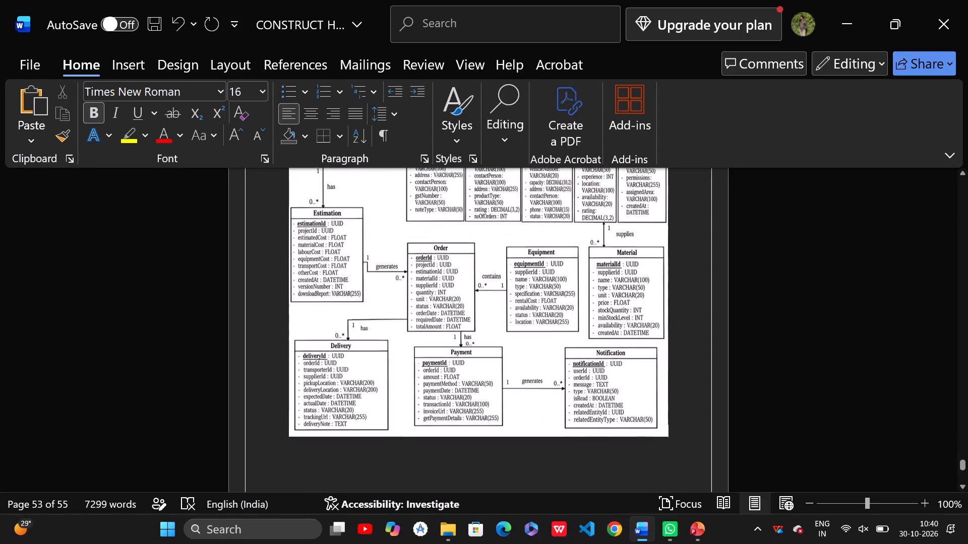
{"action": "scroll", "coordinate": [520, 409], "scroll_direction": "down", "scroll_amount": 1}
{"action": "left_click", "coordinate": [481, 302]}
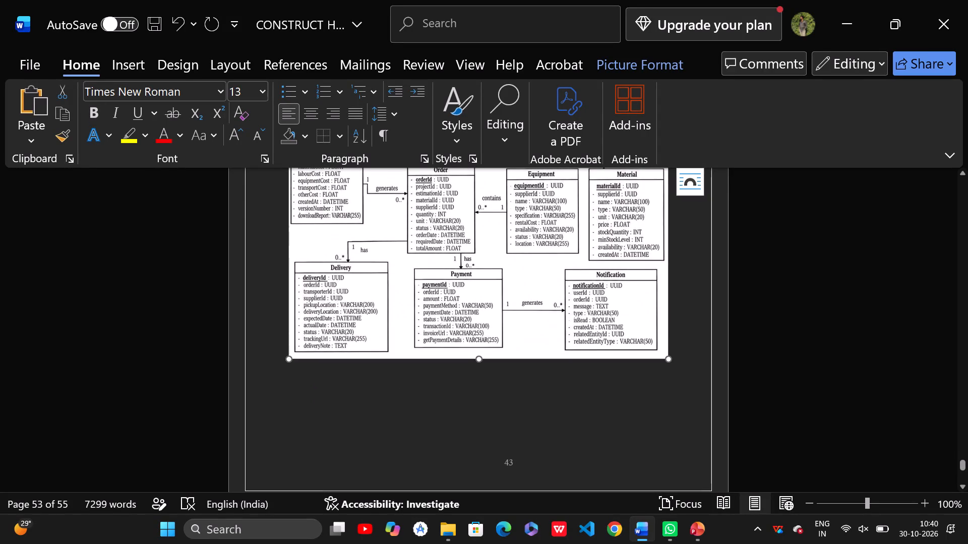
{"action": "left_click_drag", "start_coordinate": [476, 361], "coordinate": [490, 403]}
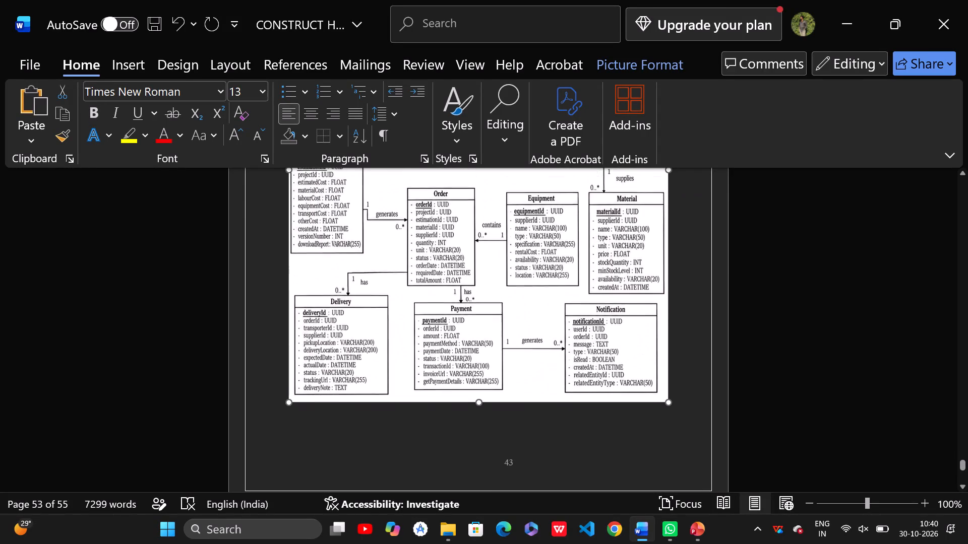
{"action": "left_click_drag", "start_coordinate": [490, 403], "coordinate": [491, 414]}
{"action": "scroll", "coordinate": [504, 349], "scroll_direction": "up", "scroll_amount": 2}
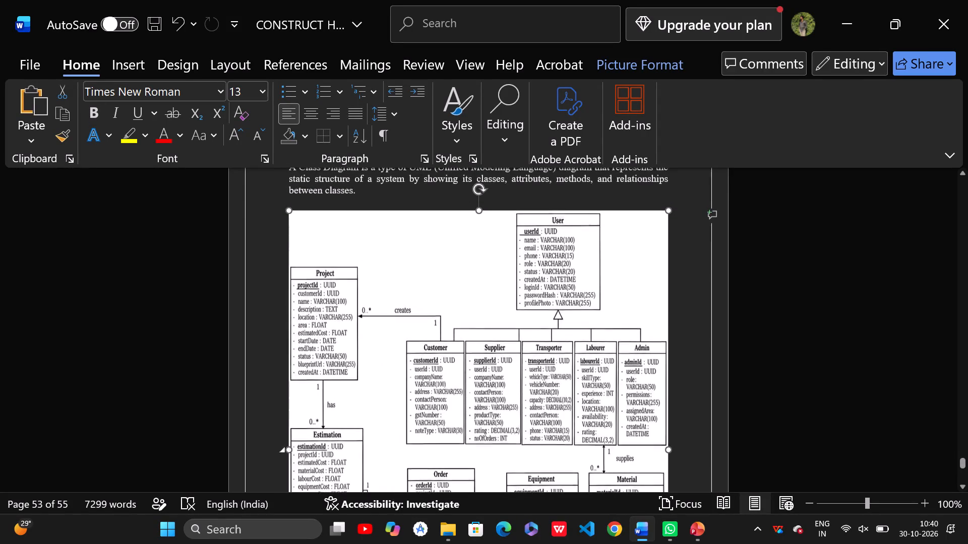
Switch to the Construct Hub presentation in PowerPoint and review the slides from the use case specifications forward to the closing THANK YOU slide.
{"action": "left_click", "coordinate": [691, 522]}
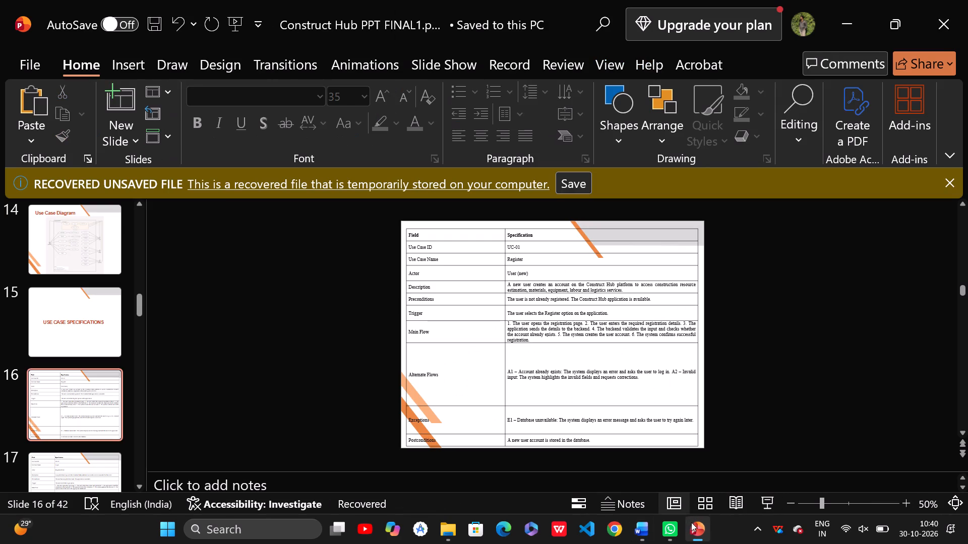
{"action": "left_click", "coordinate": [778, 418]}
{"action": "key", "text": "Right"}
{"action": "key", "text": "Right"}
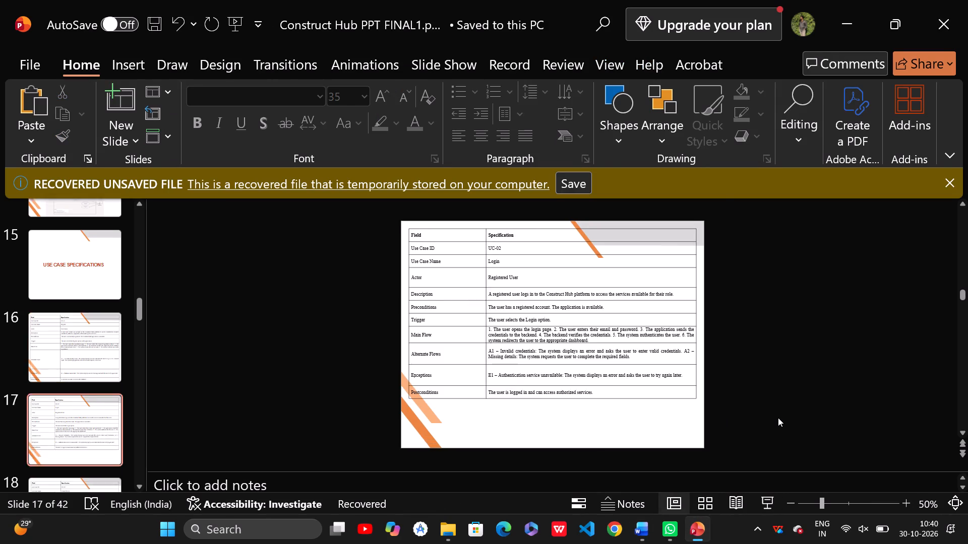
{"action": "key", "text": "Right"}
{"action": "key", "text": "Right"}
{"action": "key", "text": "Right"}
{"action": "key", "text": "Right"}
{"action": "key", "text": "Right"}
{"action": "key", "text": "Right"}
{"action": "key", "text": "Right"}
{"action": "key", "text": "Right"}
{"action": "key", "text": "Right"}
{"action": "key", "text": "Right"}
{"action": "key", "text": "Right"}
{"action": "key", "text": "Right"}
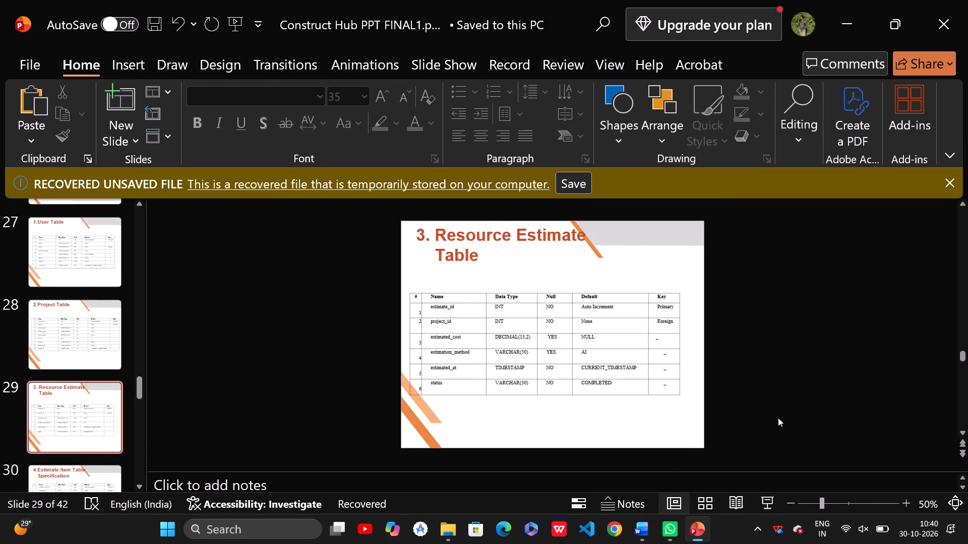
{"action": "key", "text": "Right"}
{"action": "key", "text": "Right"}
{"action": "key", "text": "Right"}
{"action": "key", "text": "Right"}
{"action": "key", "text": "Right"}
{"action": "key", "text": "Right"}
{"action": "key", "text": "Right"}
{"action": "key", "text": "Right"}
{"action": "key", "text": "Right"}
{"action": "key", "text": "Right"}
{"action": "key", "text": "Right"}
{"action": "key", "text": "Right"}
{"action": "key", "text": "Right"}
{"action": "key", "text": "Right"}
{"action": "key", "text": "Right"}
{"action": "key", "text": "Right"}
{"action": "key", "text": "Right"}
{"action": "key", "text": "Right"}
{"action": "key", "text": "Right"}
{"action": "key", "text": "Right"}
{"action": "key", "text": "Right"}
{"action": "key", "text": "Right"}
{"action": "key", "text": "Right"}
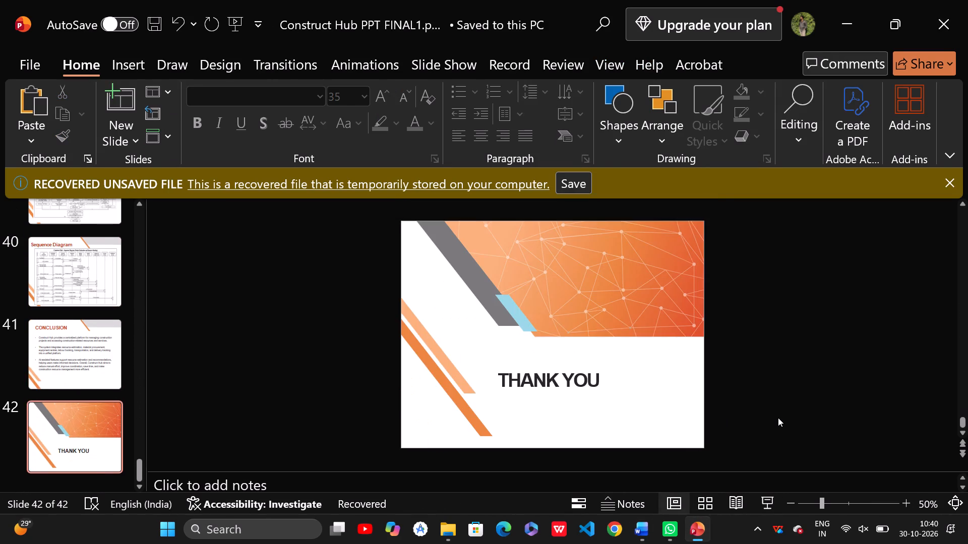
Review the slides backwards from the closing slide through the table designs and use case specifications to DFD LEVEL 2.
{"action": "key", "text": "Left"}
{"action": "key", "text": "Left"}
{"action": "key", "text": "Left"}
{"action": "key", "text": "Left"}
{"action": "key", "text": "Left"}
{"action": "key", "text": "Left"}
{"action": "key", "text": "Left"}
{"action": "key", "text": "Left"}
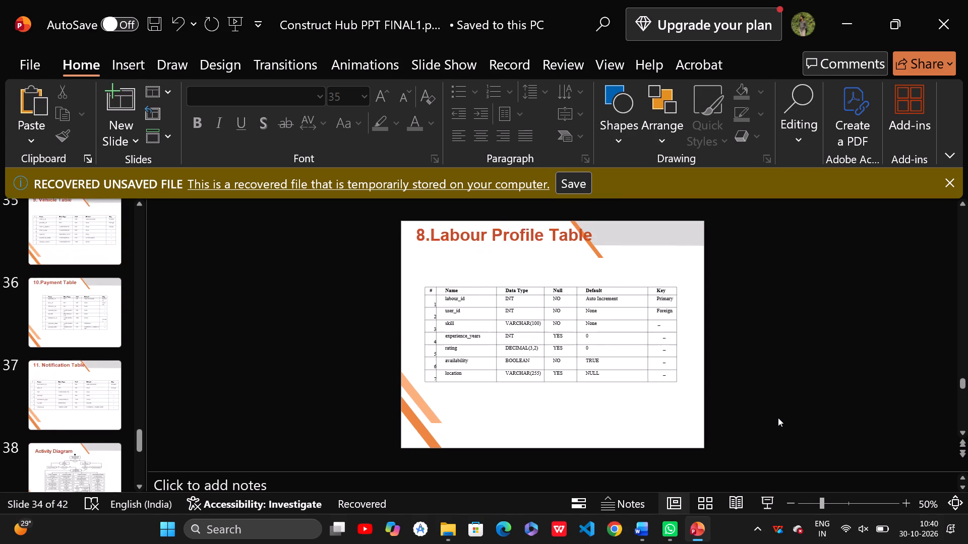
{"action": "key", "text": "Left"}
{"action": "key", "text": "Left"}
{"action": "key", "text": "Left"}
{"action": "key", "text": "Left"}
{"action": "key", "text": "Left"}
{"action": "key", "text": "Left"}
{"action": "key", "text": "Left"}
{"action": "key", "text": "Left"}
{"action": "key", "text": "Left"}
{"action": "key", "text": "Left"}
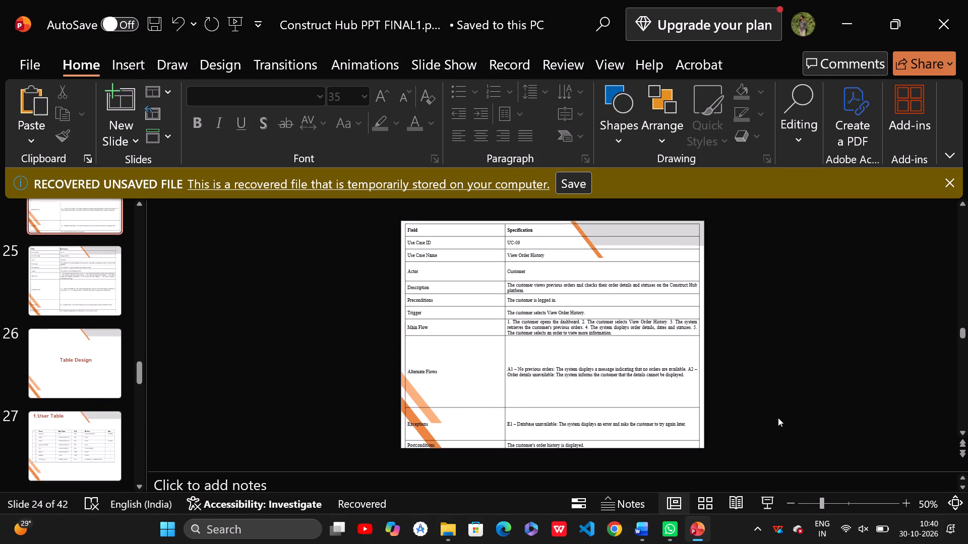
{"action": "key", "text": "Left"}
{"action": "key", "text": "Left"}
{"action": "key", "text": "Left"}
{"action": "key", "text": "Left"}
{"action": "key", "text": "Left"}
{"action": "key", "text": "Left"}
{"action": "key", "text": "Left"}
{"action": "key", "text": "Left"}
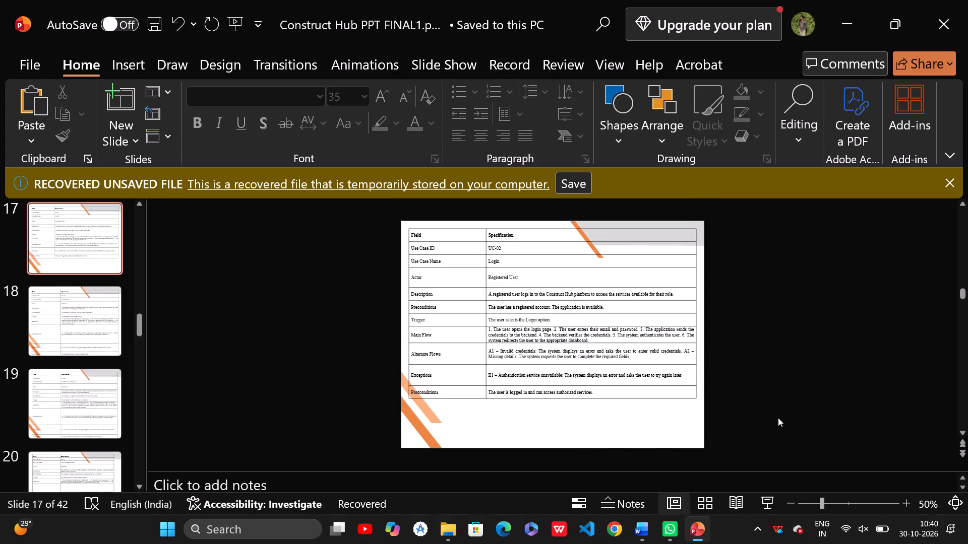
{"action": "key", "text": "Left"}
{"action": "key", "text": "Left"}
{"action": "key", "text": "Left"}
{"action": "key", "text": "Left"}
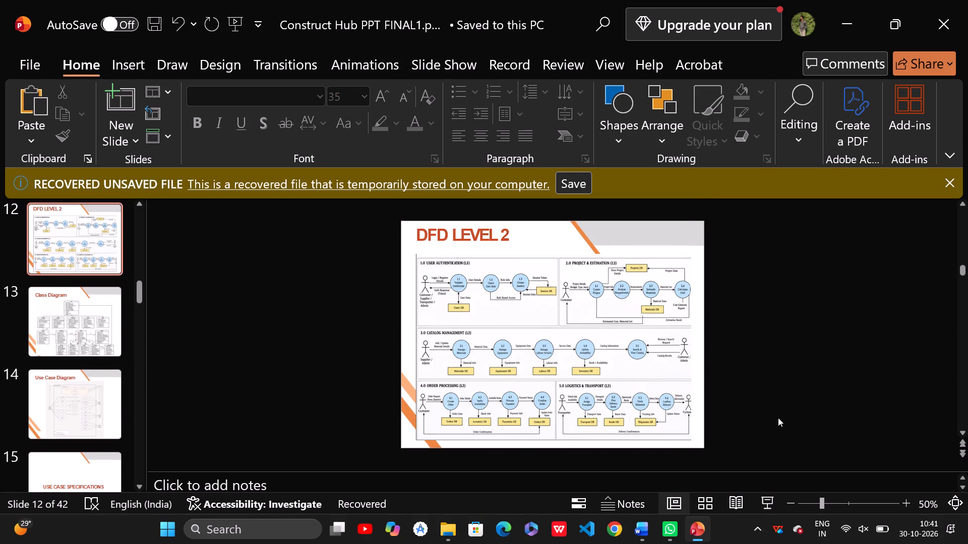
Replace the old picture on the Class Diagram slide with the copied class diagram.
{"action": "key", "text": "Right"}
{"action": "left_click", "coordinate": [586, 376]}
{"action": "key", "text": "BackSpace"}
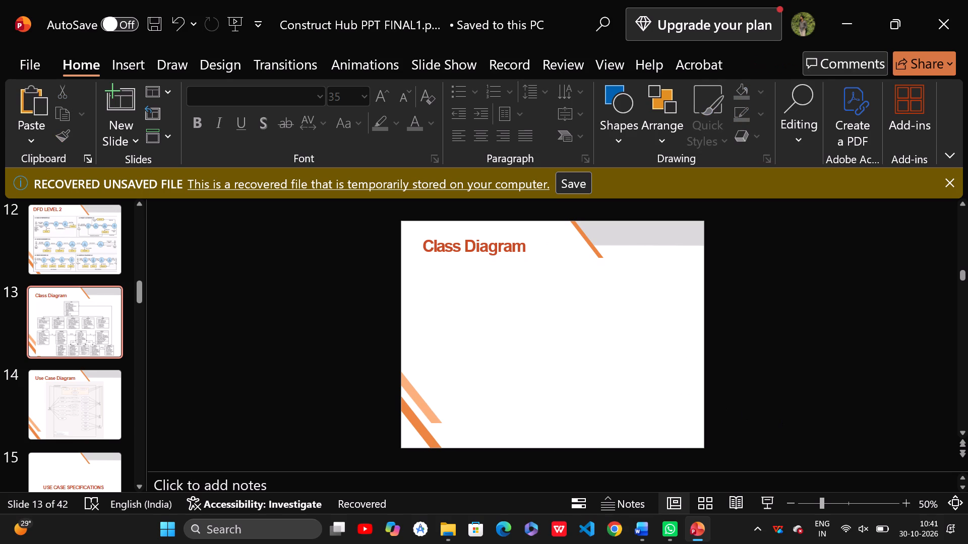
{"action": "key", "text": "ctrl+v"}
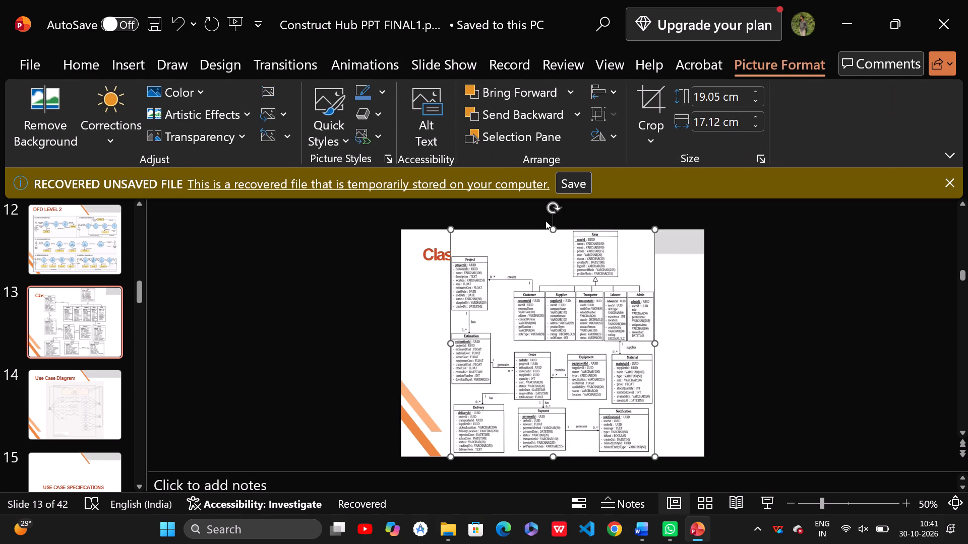
Reduce the pasted class diagram's height to about 16.04 cm and position it below the Class Diagram title within the slide.
{"action": "left_click_drag", "start_coordinate": [554, 235], "coordinate": [556, 262]}
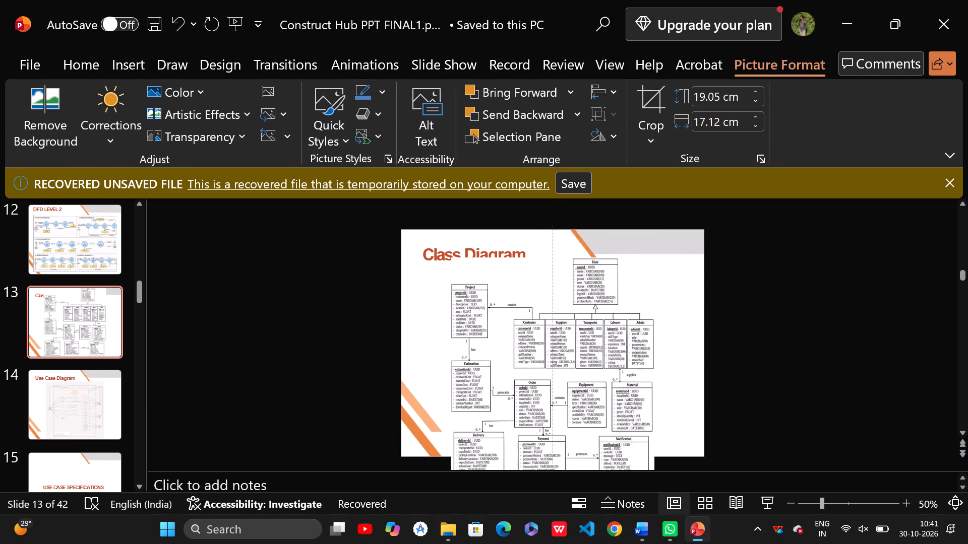
{"action": "left_click_drag", "start_coordinate": [556, 262], "coordinate": [556, 262]}
{"action": "left_click_drag", "start_coordinate": [554, 239], "coordinate": [558, 259]}
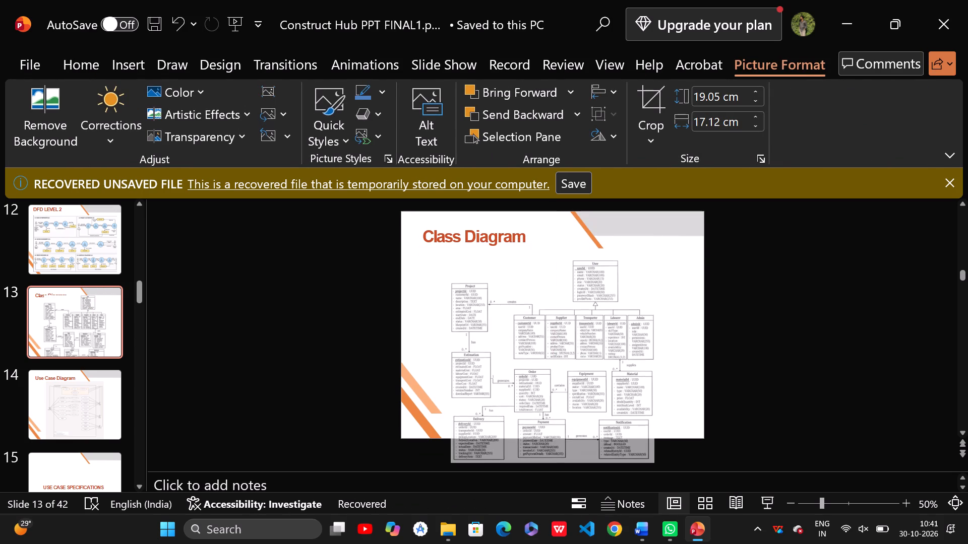
{"action": "left_click_drag", "start_coordinate": [558, 259], "coordinate": [558, 273]}
{"action": "left_click_drag", "start_coordinate": [549, 321], "coordinate": [545, 302]}
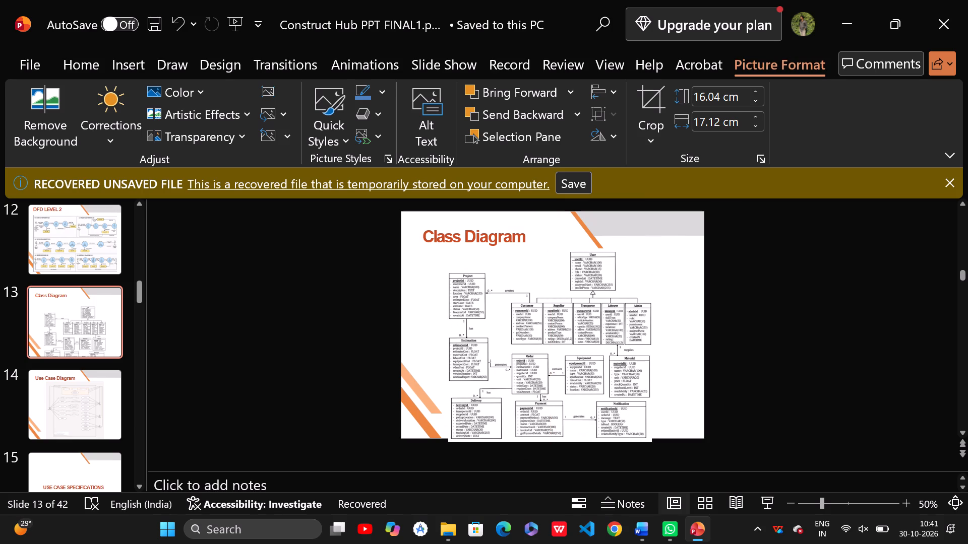
{"action": "left_click_drag", "start_coordinate": [545, 302], "coordinate": [542, 303]}
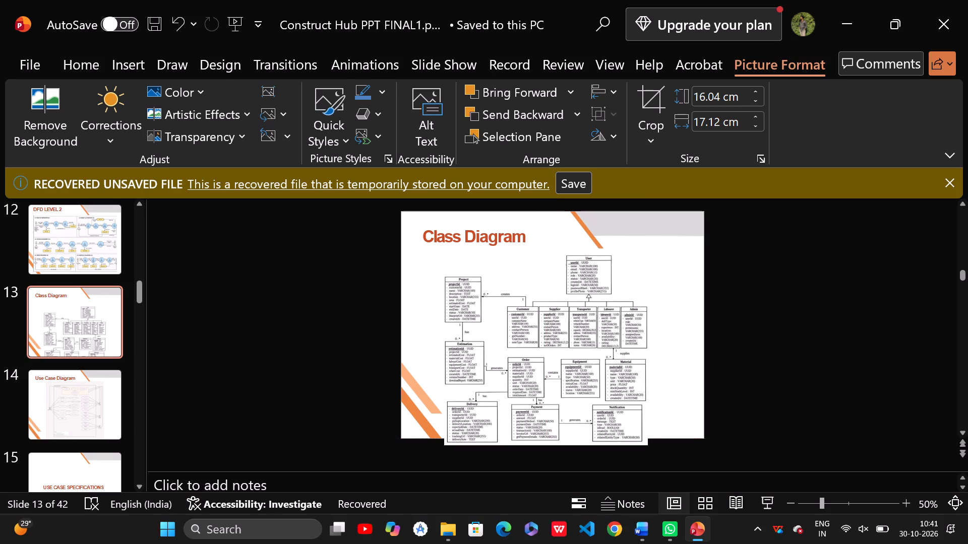
{"action": "left_click_drag", "start_coordinate": [542, 303], "coordinate": [540, 292]}
{"action": "left_click", "coordinate": [682, 337]}
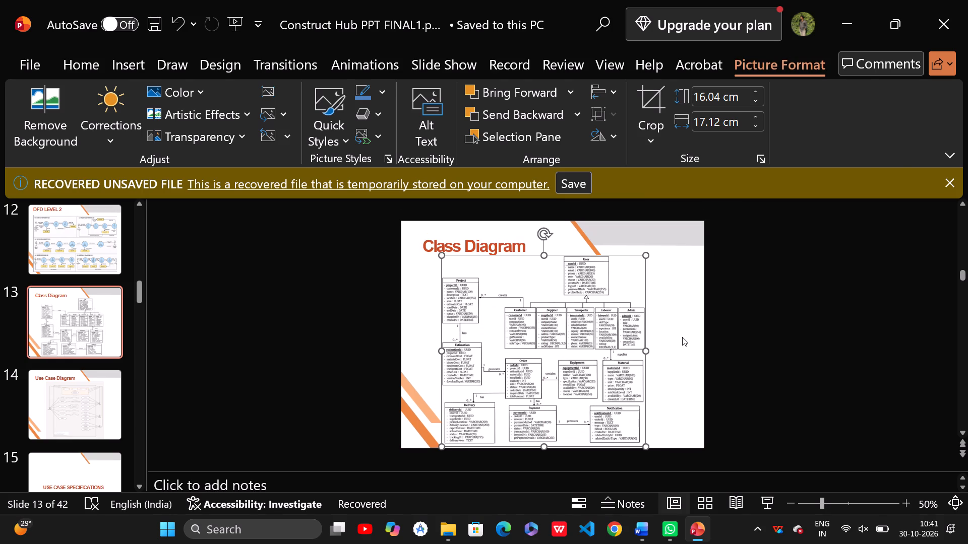
{"action": "key", "text": "Right"}
{"action": "key", "text": "Left"}
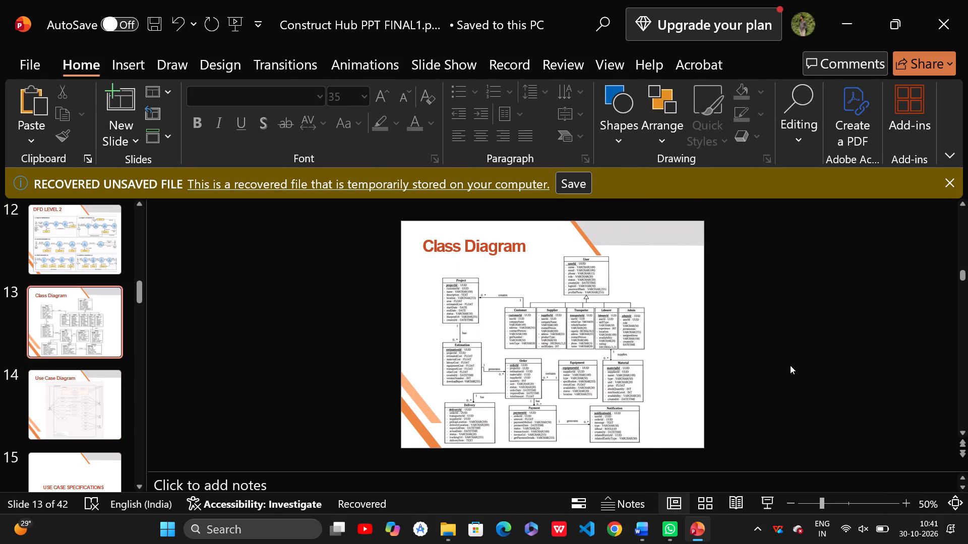
Review the slides after Class Diagram, through the use case specifications, table designs and remaining diagrams, to the end of the presentation.
{"action": "key", "text": "Right"}
{"action": "key", "text": "Right"}
{"action": "key", "text": "Right"}
{"action": "key", "text": "Right"}
{"action": "key", "text": "Right"}
{"action": "key", "text": "Right"}
{"action": "key", "text": "Right"}
{"action": "key", "text": "Right"}
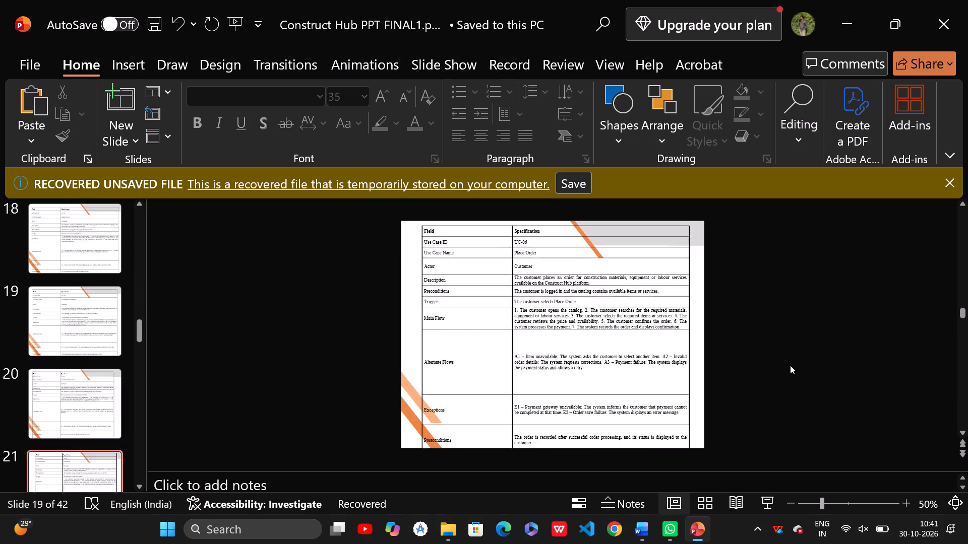
{"action": "key", "text": "Right"}
{"action": "key", "text": "Right"}
{"action": "key", "text": "Right"}
{"action": "key", "text": "Right"}
{"action": "key", "text": "Right"}
{"action": "key", "text": "Right"}
{"action": "key", "text": "Right"}
{"action": "key", "text": "Right"}
{"action": "key", "text": "Right"}
{"action": "key", "text": "Right"}
{"action": "key", "text": "Right"}
{"action": "key", "text": "Right"}
{"action": "key", "text": "Right"}
{"action": "key", "text": "Right"}
{"action": "key", "text": "Right"}
{"action": "key", "text": "Right"}
{"action": "key", "text": "Right"}
{"action": "key", "text": "Right"}
{"action": "key", "text": "Right"}
{"action": "key", "text": "Right"}
{"action": "key", "text": "Right"}
{"action": "key", "text": "Right"}
{"action": "key", "text": "Right"}
{"action": "key", "text": "Right"}
{"action": "key", "text": "Right"}
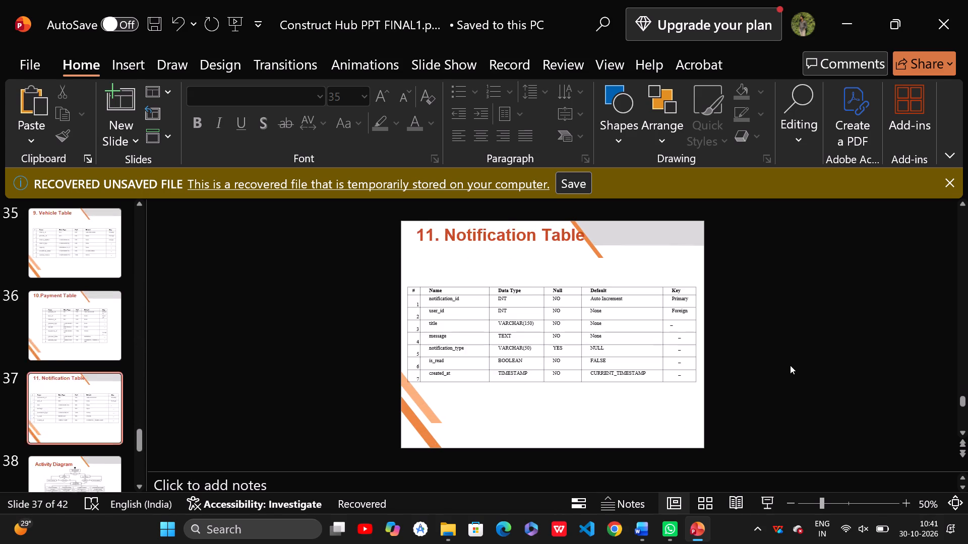
{"action": "key", "text": "Right"}
{"action": "key", "text": "Right"}
{"action": "key", "text": "Right"}
{"action": "key", "text": "Right"}
{"action": "key", "text": "Right"}
{"action": "key", "text": "Right"}
Examine the closing diagram slides and the table design slides back and forth, finishing on the Process Diagram slide.
{"action": "key", "text": "Left"}
{"action": "key", "text": "Left"}
{"action": "key", "text": "Left"}
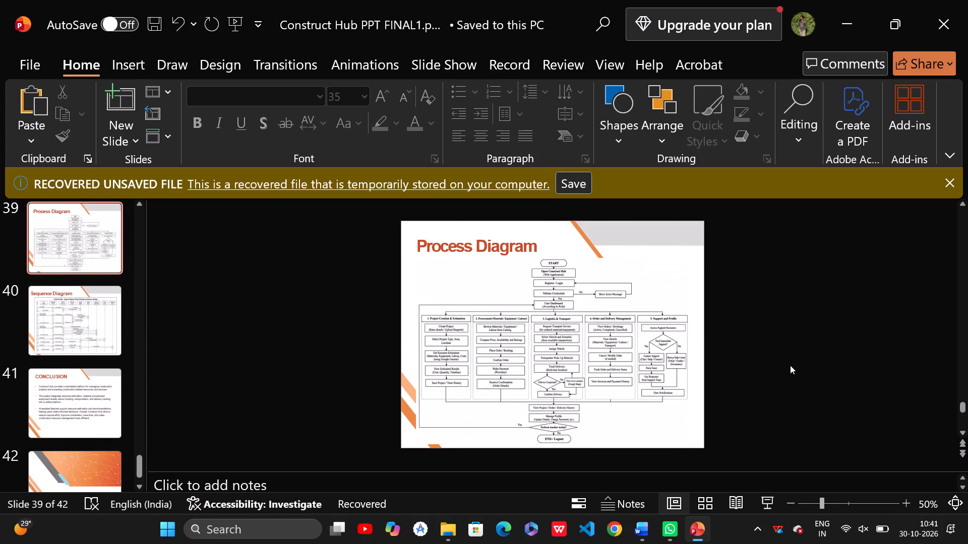
{"action": "key", "text": "Left"}
{"action": "key", "text": "Left"}
{"action": "key", "text": "Left"}
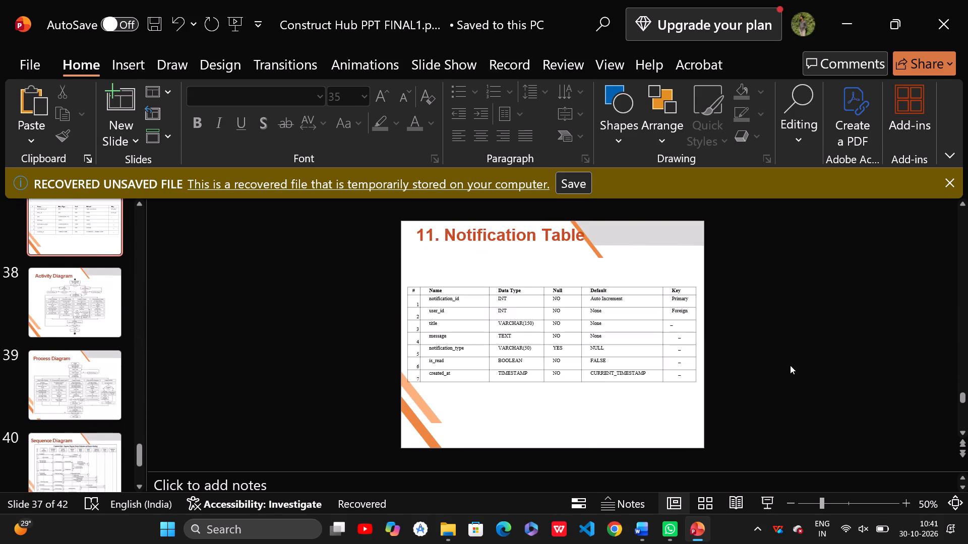
{"action": "key", "text": "Left"}
{"action": "key", "text": "Left"}
{"action": "key", "text": "Left"}
{"action": "key", "text": "Left"}
{"action": "key", "text": "Left"}
{"action": "key", "text": "Left"}
{"action": "key", "text": "Left"}
{"action": "key", "text": "Right"}
{"action": "key", "text": "Right"}
{"action": "key", "text": "Right"}
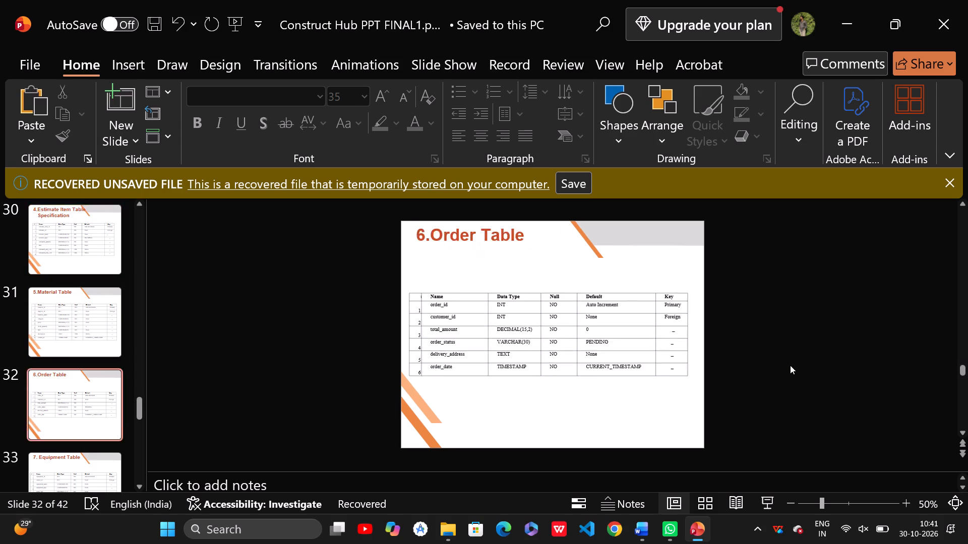
{"action": "key", "text": "Right"}
{"action": "key", "text": "Right"}
{"action": "key", "text": "Right"}
{"action": "key", "text": "Right"}
{"action": "key", "text": "Right"}
{"action": "key", "text": "Right"}
{"action": "key", "text": "Right"}
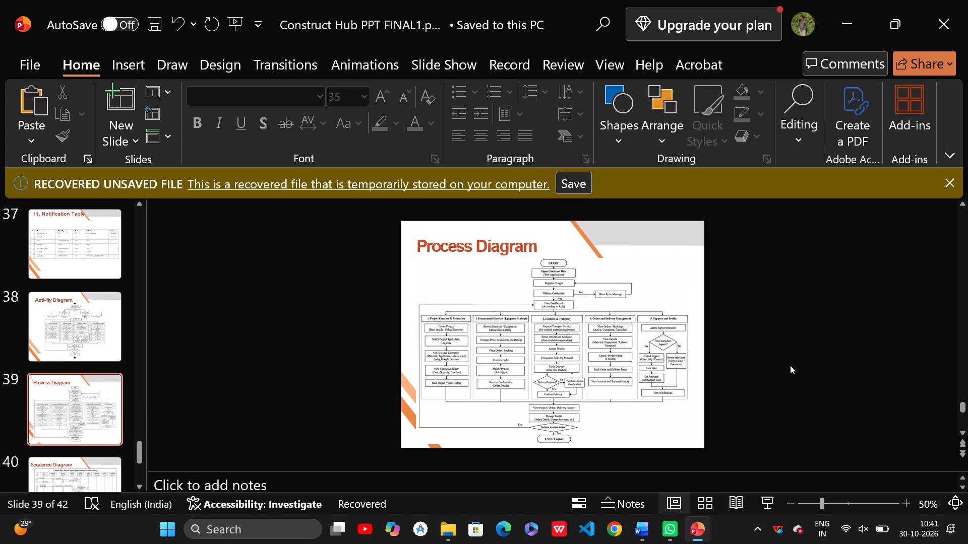
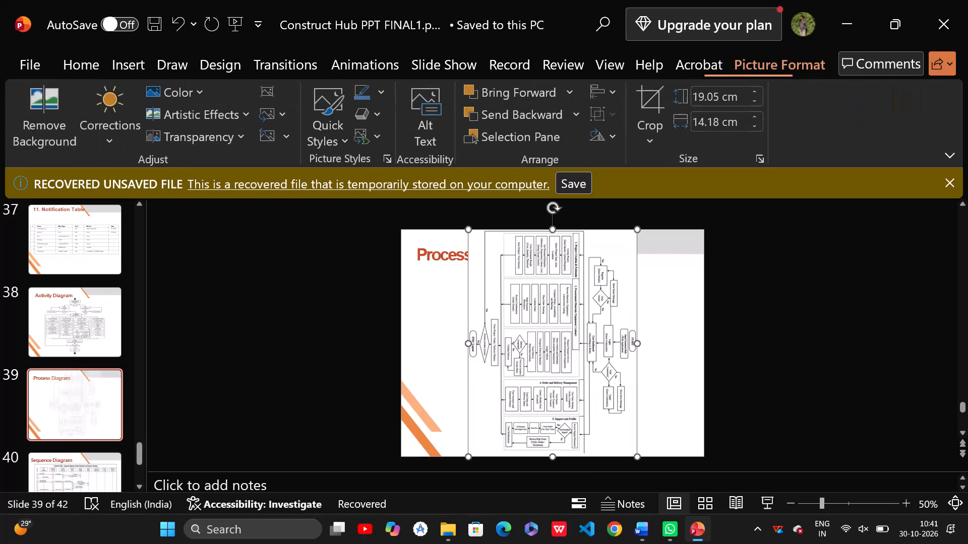
Rotate the process diagram picture a quarter turn counterclockwise so it reads upright on the Process Diagram slide.
{"action": "left_click", "coordinate": [636, 343]}
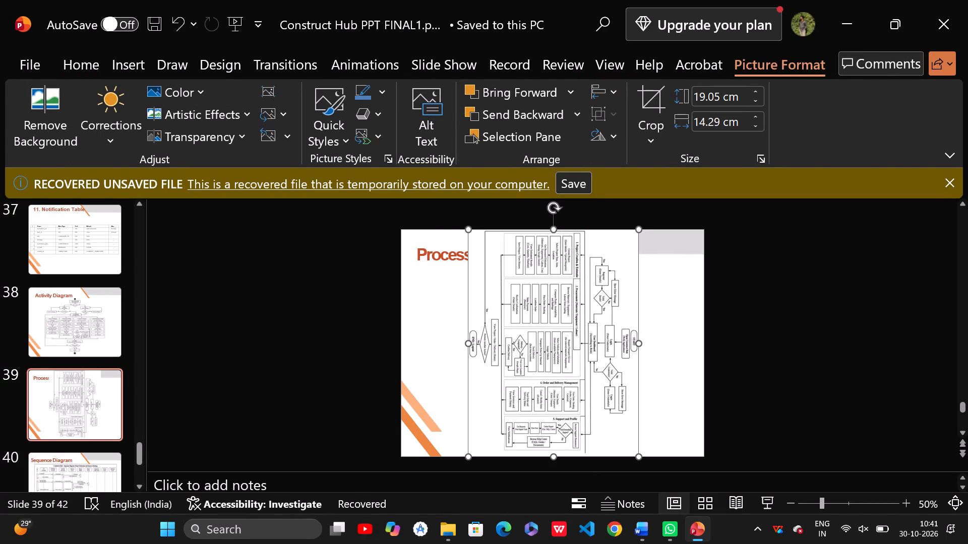
{"action": "left_click_drag", "start_coordinate": [549, 209], "coordinate": [445, 284]}
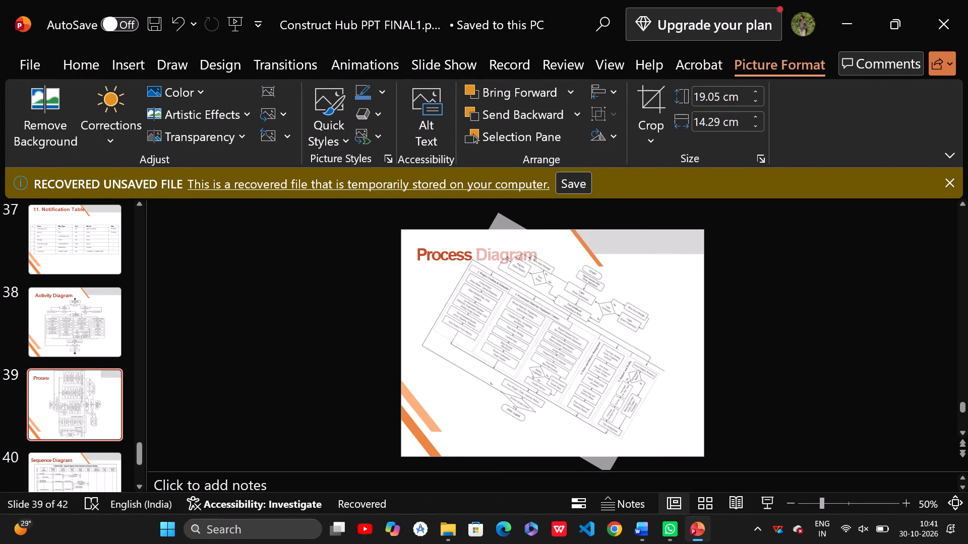
{"action": "left_click_drag", "start_coordinate": [445, 284], "coordinate": [419, 361]}
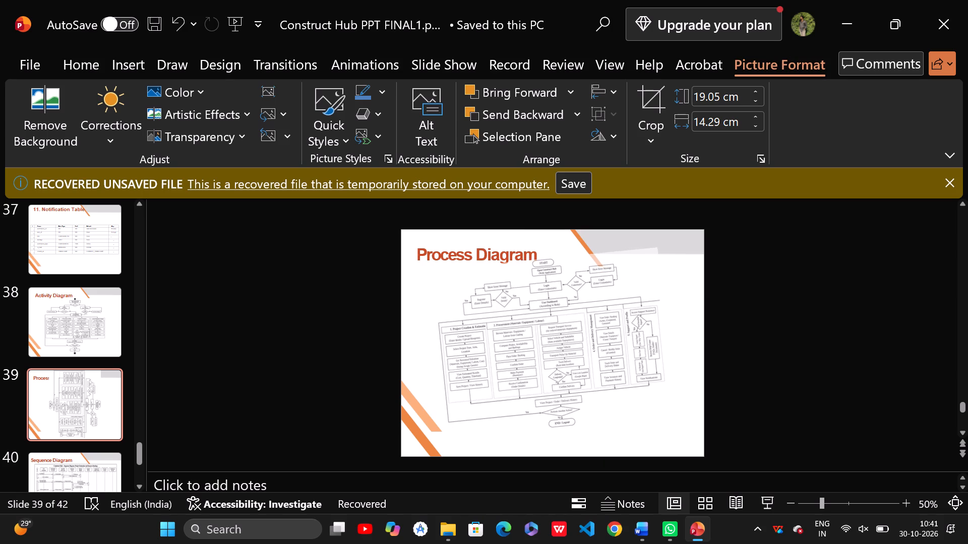
{"action": "left_click_drag", "start_coordinate": [419, 361], "coordinate": [407, 348]}
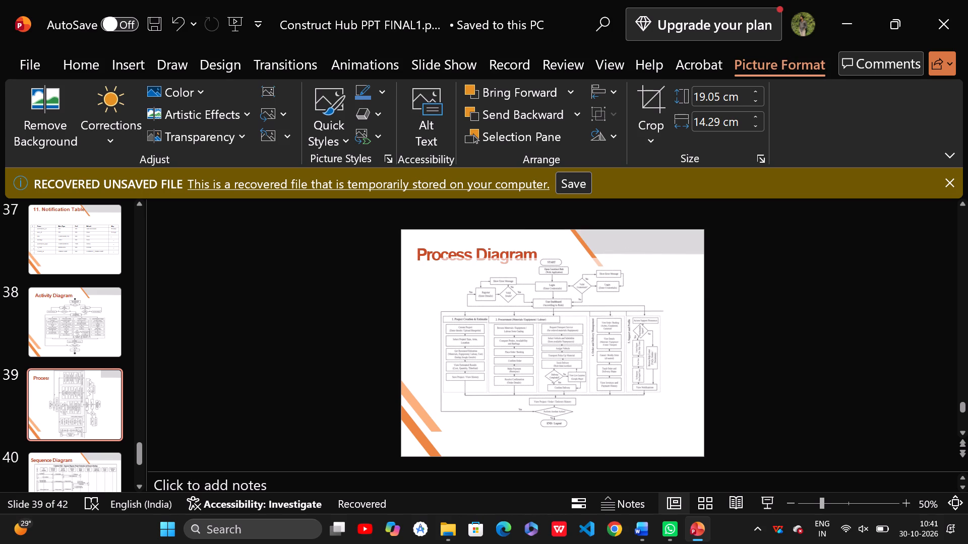
{"action": "left_click_drag", "start_coordinate": [407, 348], "coordinate": [409, 350]}
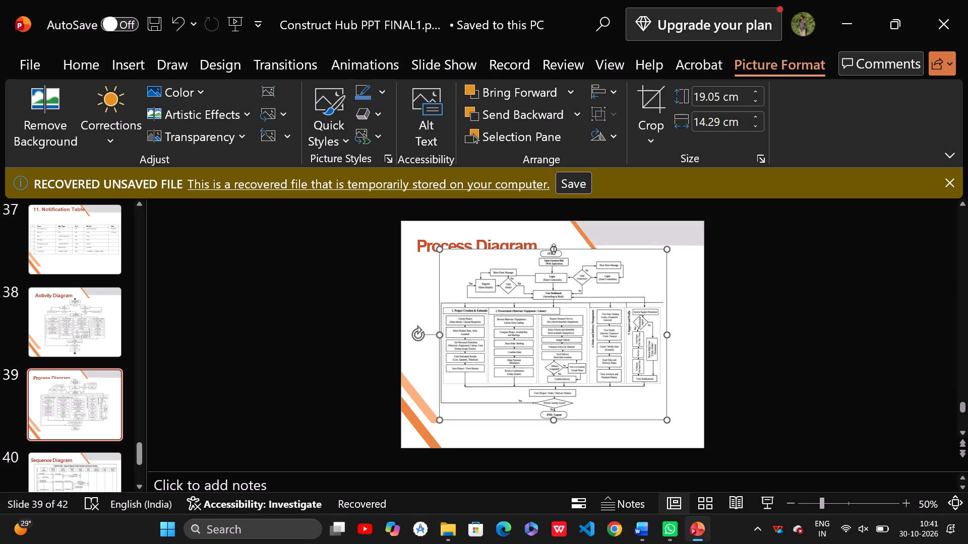
Shrink the rotated process diagram from its upper edge to about 13.49 cm so it clears the slide title.
{"action": "left_click_drag", "start_coordinate": [554, 249], "coordinate": [558, 259]}
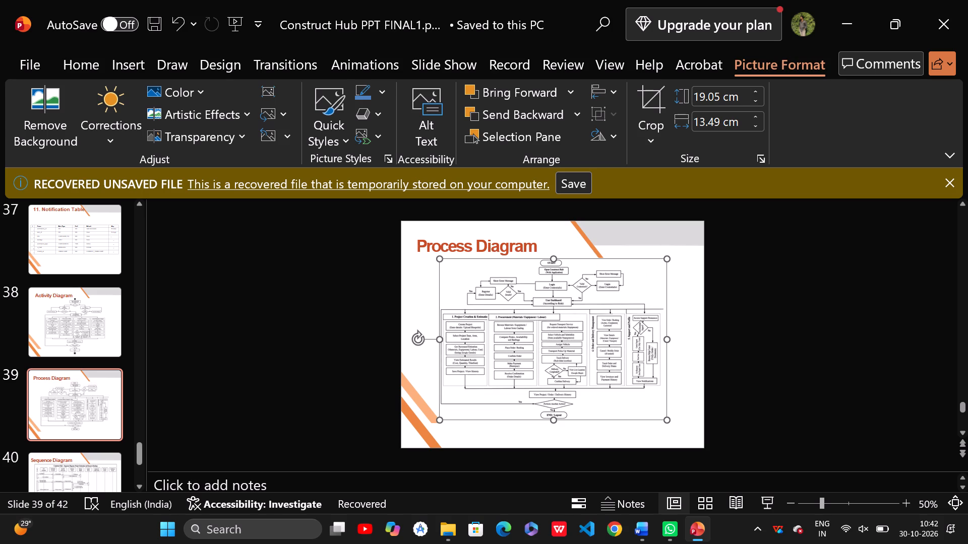
{"action": "left_click", "coordinate": [677, 404]}
Review the slides around the Process Diagram, from the Vehicle Table through the diagrams to the closing slide, for layout.
{"action": "key", "text": "Right"}
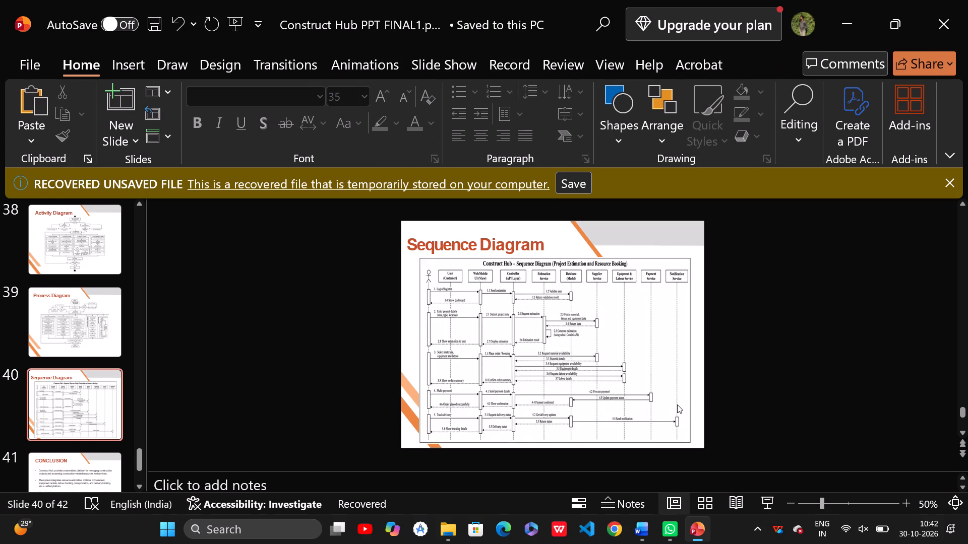
{"action": "key", "text": "Left"}
{"action": "key", "text": "Left"}
{"action": "key", "text": "Left"}
{"action": "key", "text": "Right"}
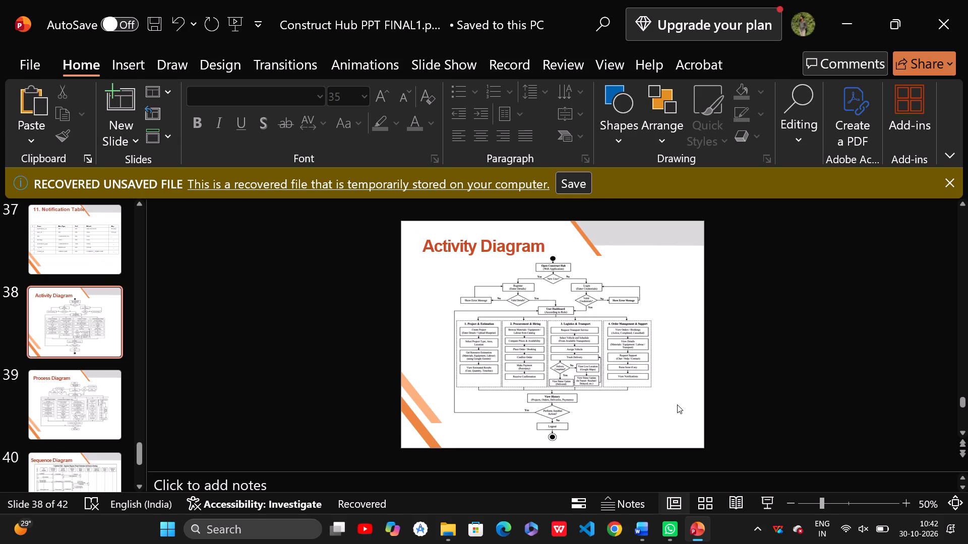
{"action": "left_click", "coordinate": [856, 397]}
{"action": "key", "text": "Right"}
{"action": "key", "text": "Right"}
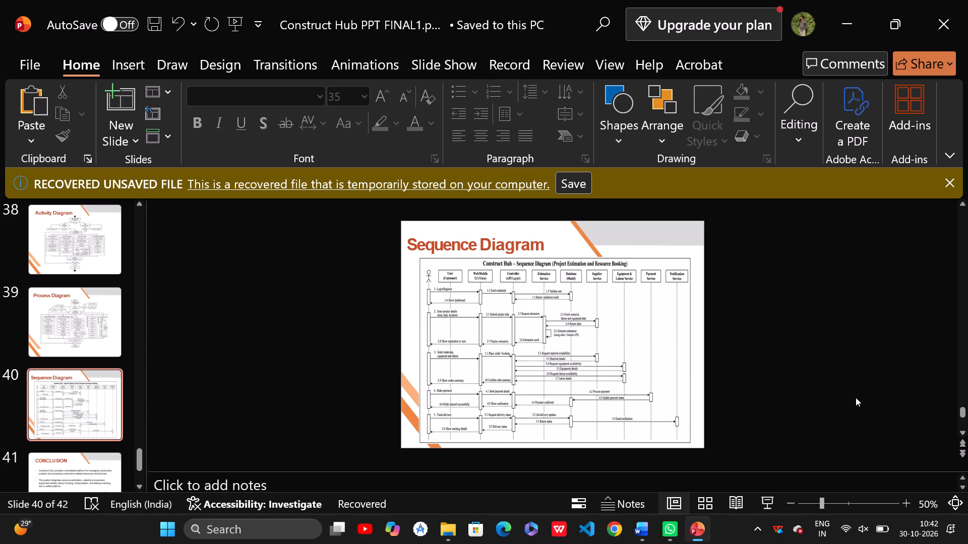
{"action": "key", "text": "Right"}
{"action": "key", "text": "Right"}
{"action": "key", "text": "Left"}
{"action": "key", "text": "Left"}
{"action": "key", "text": "Left"}
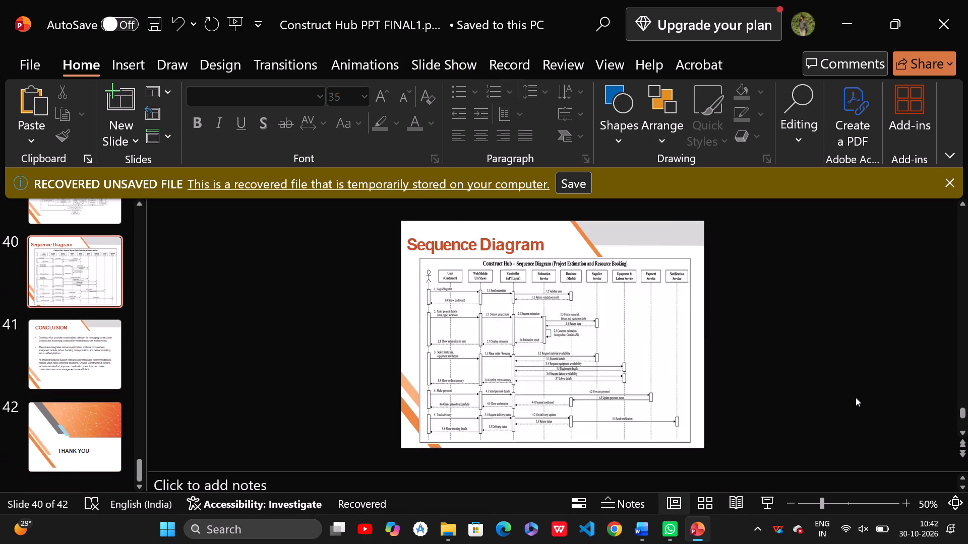
{"action": "key", "text": "Left"}
{"action": "key", "text": "Left"}
{"action": "key", "text": "Left"}
{"action": "key", "text": "Left"}
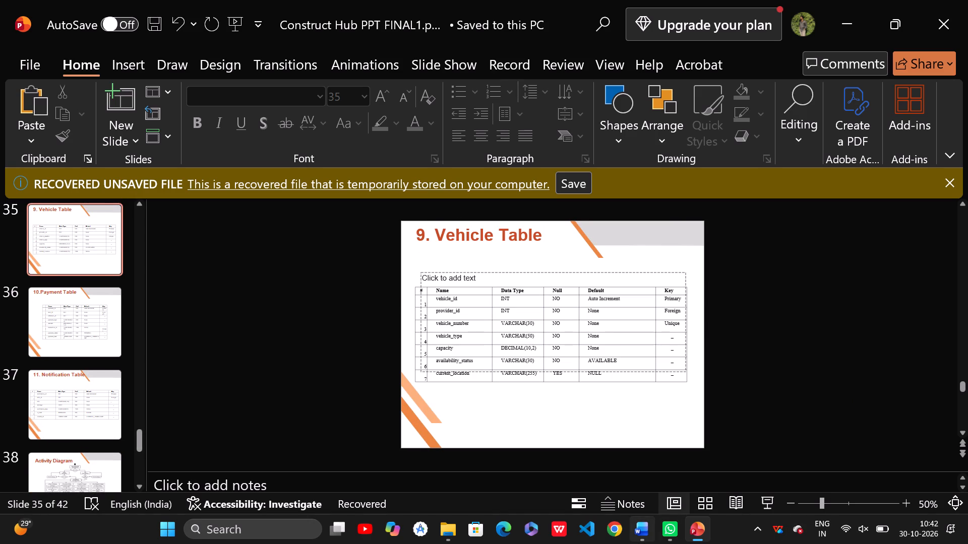
Switch to the Word report and replace the old picture under 4.10 PROCESS DIAGRAM with the copied process diagram.
{"action": "left_click", "coordinate": [646, 533]}
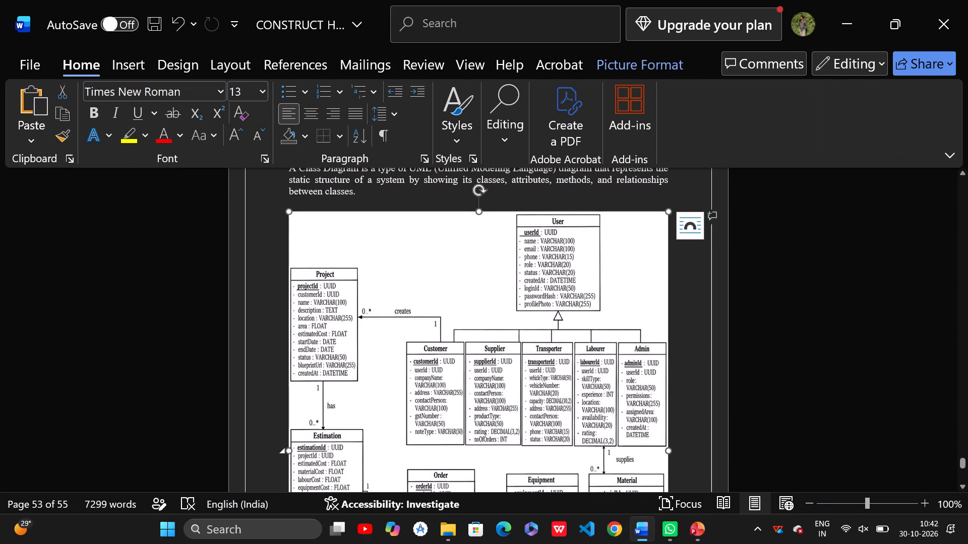
{"action": "left_click", "coordinate": [763, 379]}
{"action": "scroll", "coordinate": [763, 379], "scroll_direction": "up", "scroll_amount": 1}
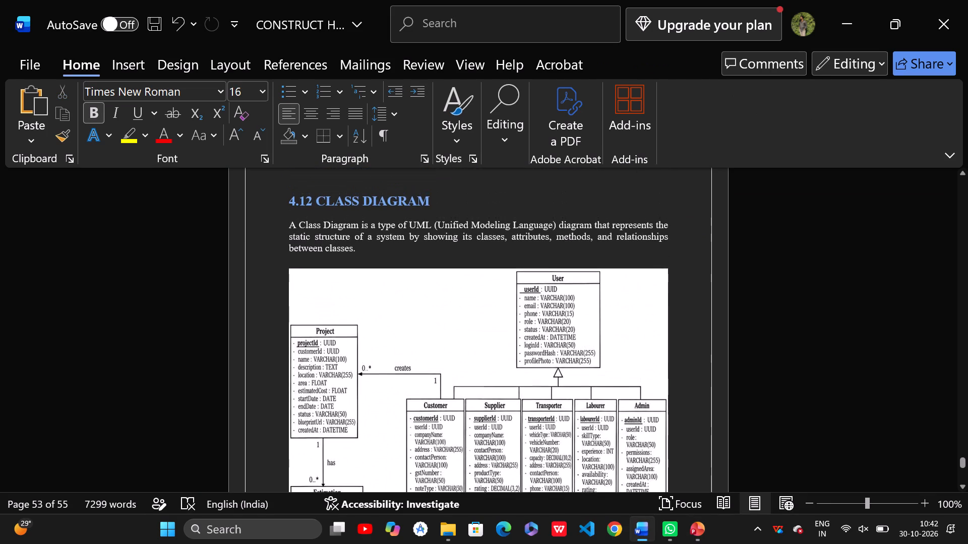
{"action": "scroll", "coordinate": [763, 379], "scroll_direction": "up", "scroll_amount": 1}
{"action": "scroll", "coordinate": [763, 379], "scroll_direction": "down", "scroll_amount": 3}
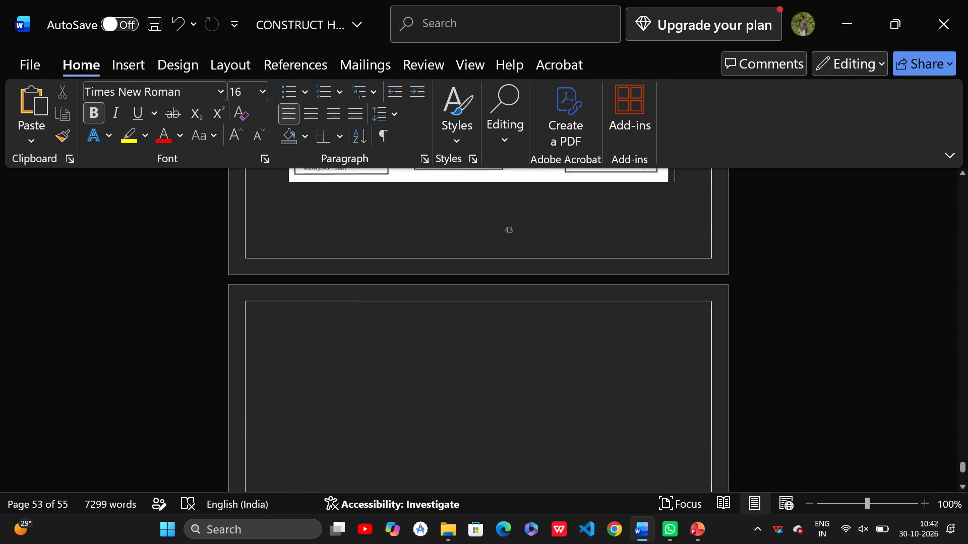
{"action": "scroll", "coordinate": [763, 379], "scroll_direction": "down", "scroll_amount": 2}
{"action": "scroll", "coordinate": [763, 379], "scroll_direction": "up", "scroll_amount": 5}
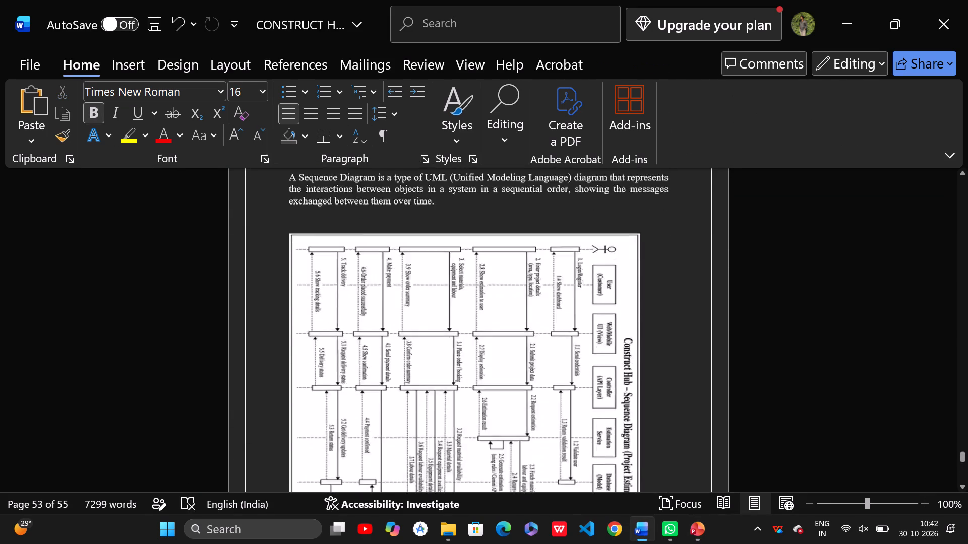
{"action": "scroll", "coordinate": [763, 379], "scroll_direction": "up", "scroll_amount": 6}
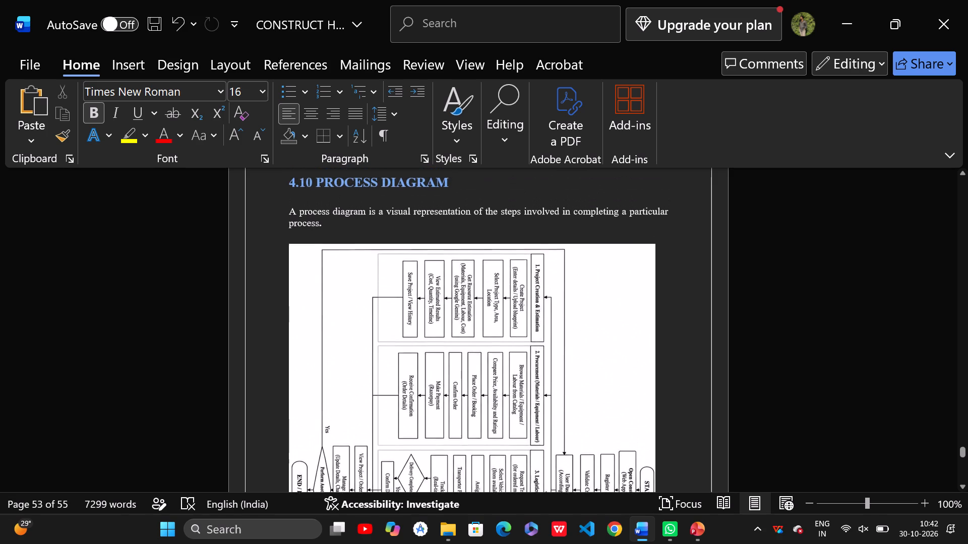
{"action": "left_click", "coordinate": [651, 382]}
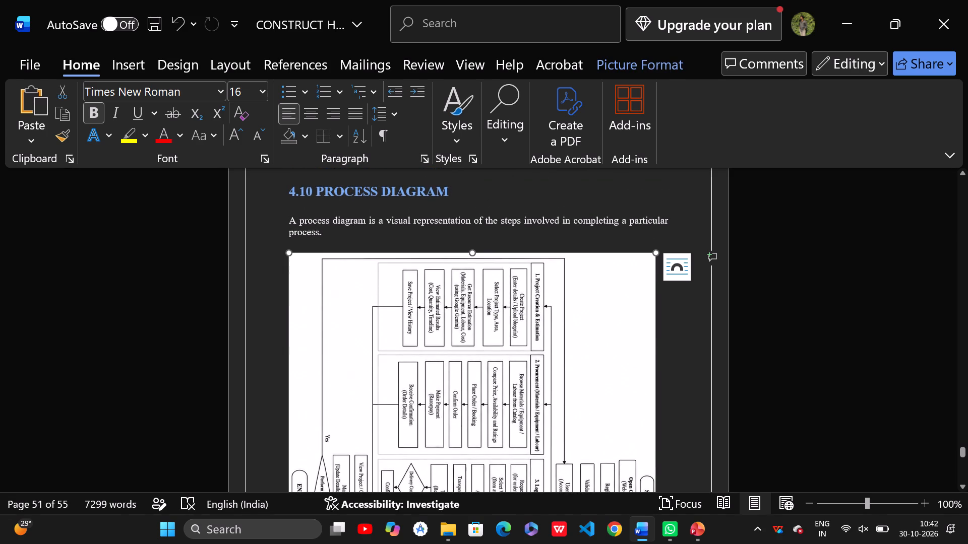
{"action": "key", "text": "BackSpace"}
{"action": "key", "text": "ctrl+v"}
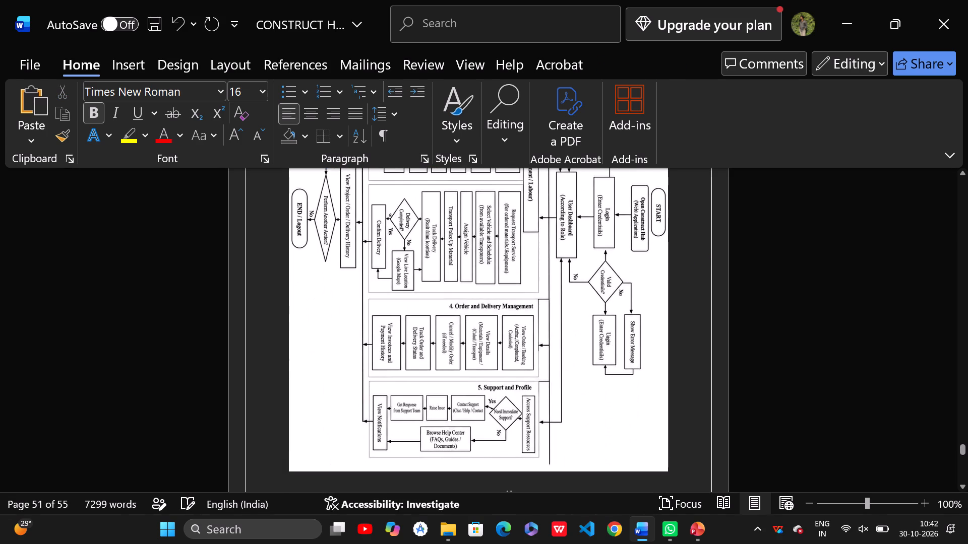
Examine the page with the new process diagram and the report's overall page layout, back to the first page.
{"action": "scroll", "coordinate": [563, 364], "scroll_direction": "up", "scroll_amount": 2}
{"action": "scroll", "coordinate": [563, 364], "scroll_direction": "down", "scroll_amount": 1}
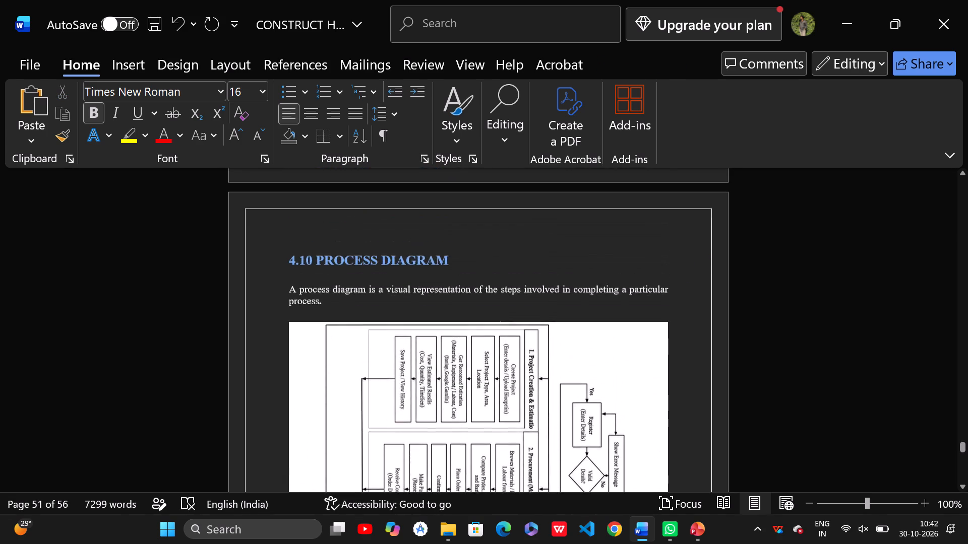
{"action": "scroll", "coordinate": [563, 364], "scroll_direction": "down", "scroll_amount": 1}
{"action": "scroll", "coordinate": [563, 364], "scroll_direction": "down", "scroll_amount": 6, "text": "ctrl"}
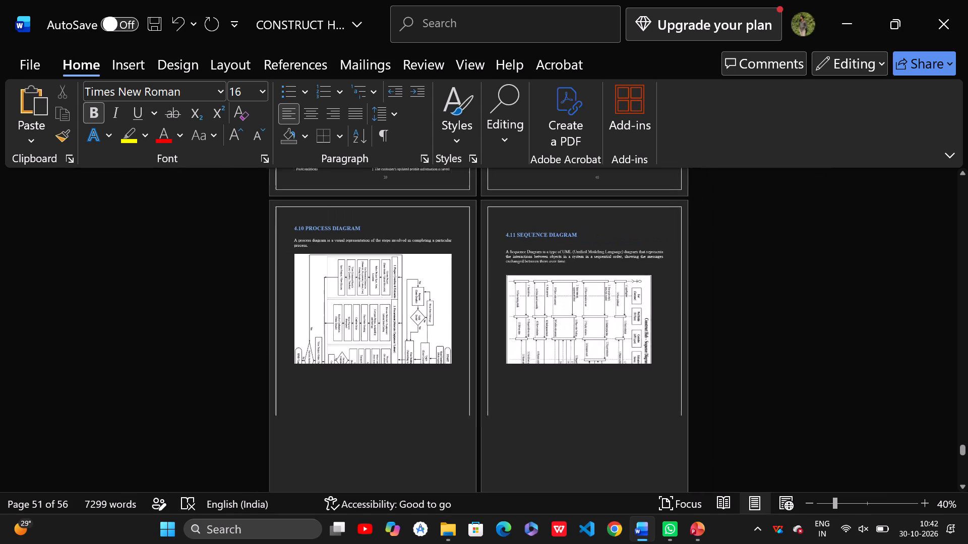
{"action": "scroll", "coordinate": [563, 364], "scroll_direction": "down", "scroll_amount": 1, "text": "ctrl"}
{"action": "scroll", "coordinate": [563, 364], "scroll_direction": "down", "scroll_amount": 1}
{"action": "scroll", "coordinate": [563, 364], "scroll_direction": "up", "scroll_amount": 5}
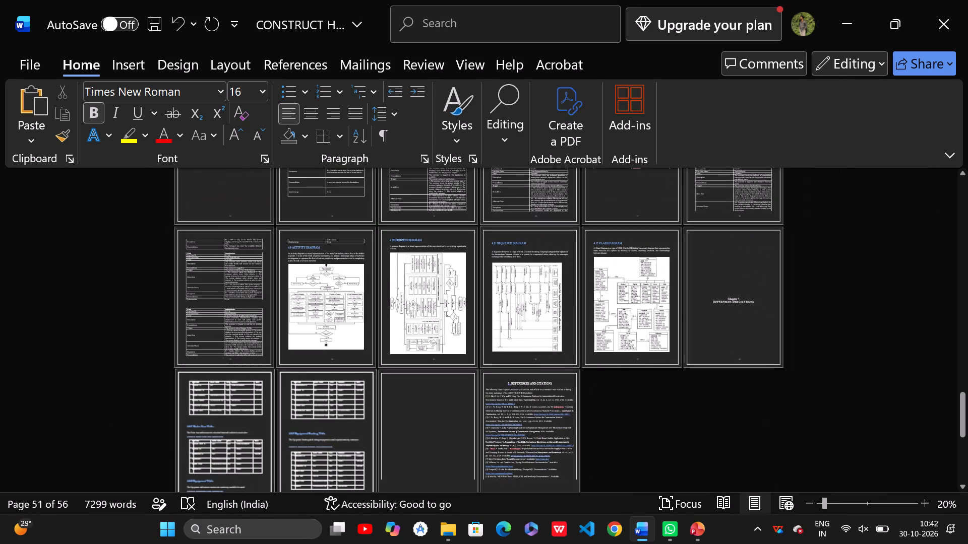
{"action": "scroll", "coordinate": [563, 364], "scroll_direction": "up", "scroll_amount": 13}
{"action": "scroll", "coordinate": [594, 294], "scroll_direction": "up", "scroll_amount": 20}
{"action": "scroll", "coordinate": [594, 294], "scroll_direction": "up", "scroll_amount": 20}
{"action": "scroll", "coordinate": [594, 294], "scroll_direction": "up", "scroll_amount": 20}
{"action": "scroll", "coordinate": [760, 313], "scroll_direction": "up", "scroll_amount": 7}
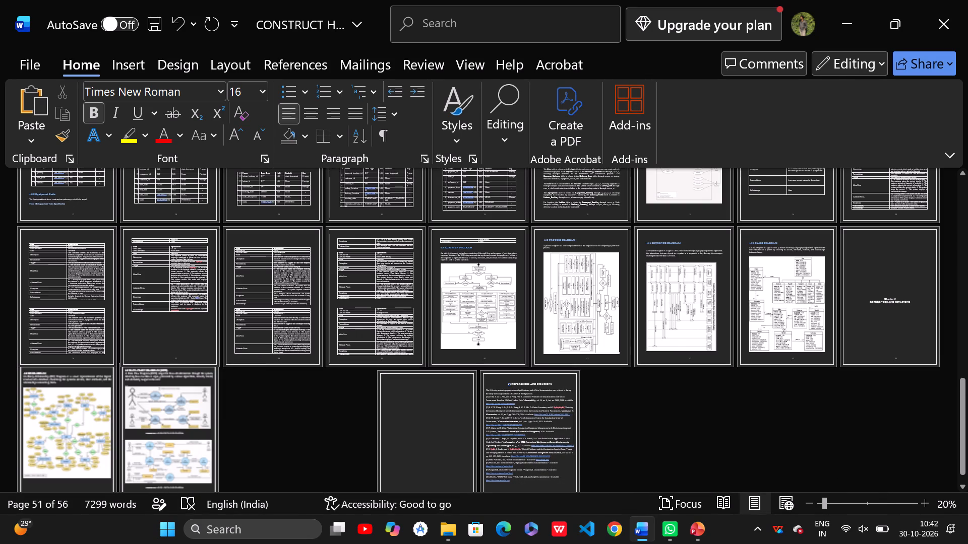
{"action": "scroll", "coordinate": [760, 313], "scroll_direction": "up", "scroll_amount": 3}
{"action": "scroll", "coordinate": [760, 313], "scroll_direction": "up", "scroll_amount": 20}
{"action": "scroll", "coordinate": [760, 313], "scroll_direction": "up", "scroll_amount": 20}
{"action": "scroll", "coordinate": [760, 313], "scroll_direction": "up", "scroll_amount": 14}
{"action": "scroll", "coordinate": [408, 326], "scroll_direction": "up", "scroll_amount": 5}
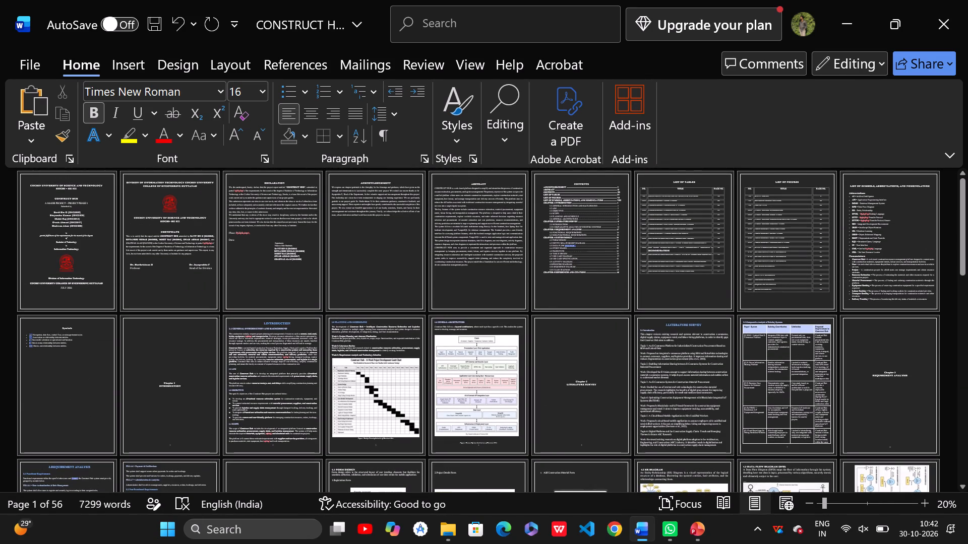
Change the month in the date at the foot of the report's cover page to OCTOBER, keeping the year.
{"action": "scroll", "coordinate": [490, 321], "scroll_direction": "down", "scroll_amount": 1}
{"action": "scroll", "coordinate": [289, 224], "scroll_direction": "up", "scroll_amount": 2, "text": "ctrl"}
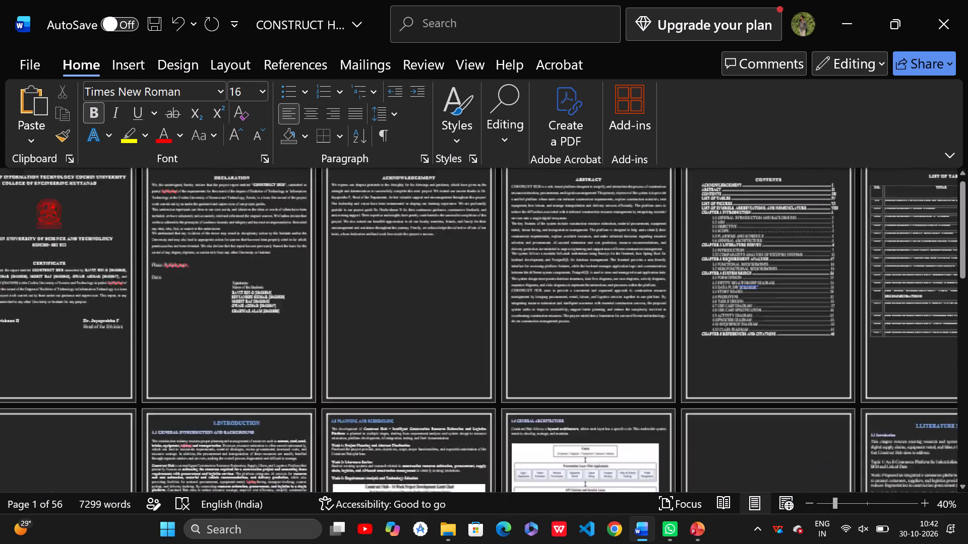
{"action": "scroll", "coordinate": [289, 224], "scroll_direction": "up", "scroll_amount": 2, "text": "ctrl"}
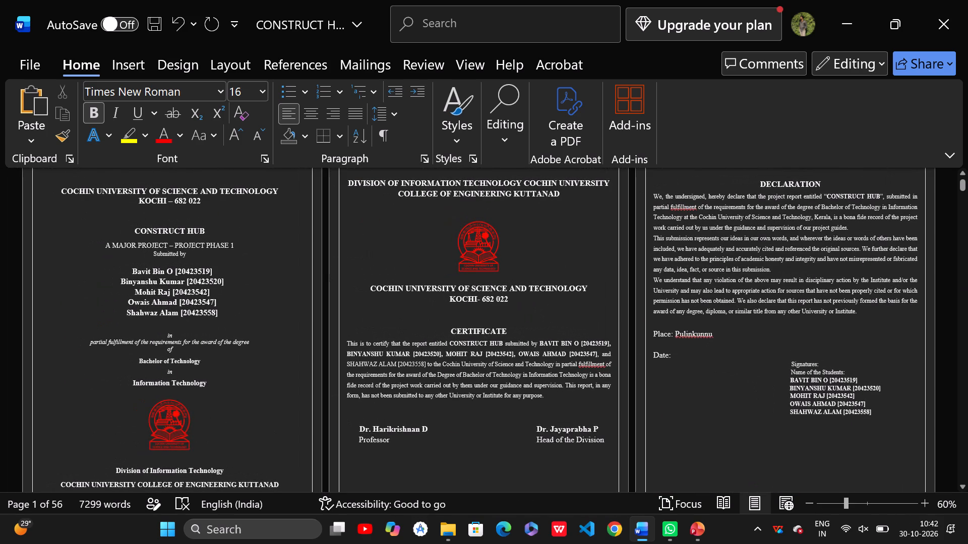
{"action": "scroll", "coordinate": [182, 323], "scroll_direction": "down", "scroll_amount": 1}
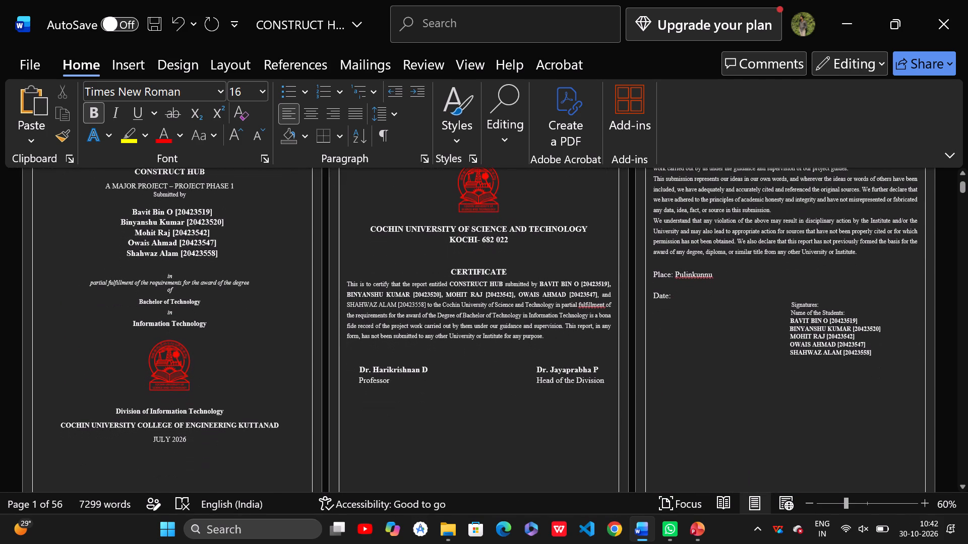
{"action": "left_click", "coordinate": [172, 440]}
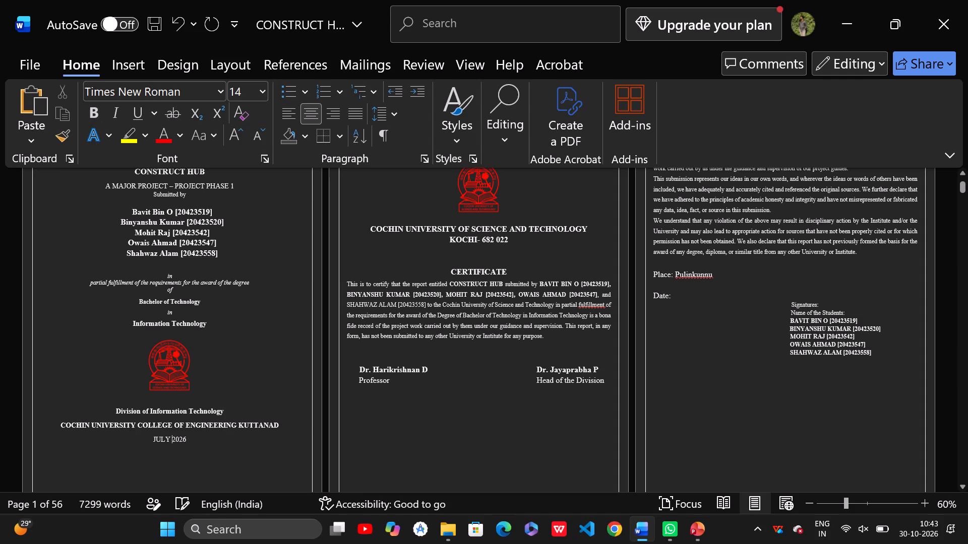
{"action": "scroll", "coordinate": [172, 440], "scroll_direction": "right", "scroll_amount": 1}
{"action": "scroll", "coordinate": [172, 440], "scroll_direction": "left", "scroll_amount": 1}
{"action": "scroll", "coordinate": [172, 440], "scroll_direction": "right", "scroll_amount": 1}
{"action": "scroll", "coordinate": [172, 440], "scroll_direction": "left", "scroll_amount": 1}
{"action": "scroll", "coordinate": [172, 440], "scroll_direction": "up", "scroll_amount": 2, "text": "ctrl"}
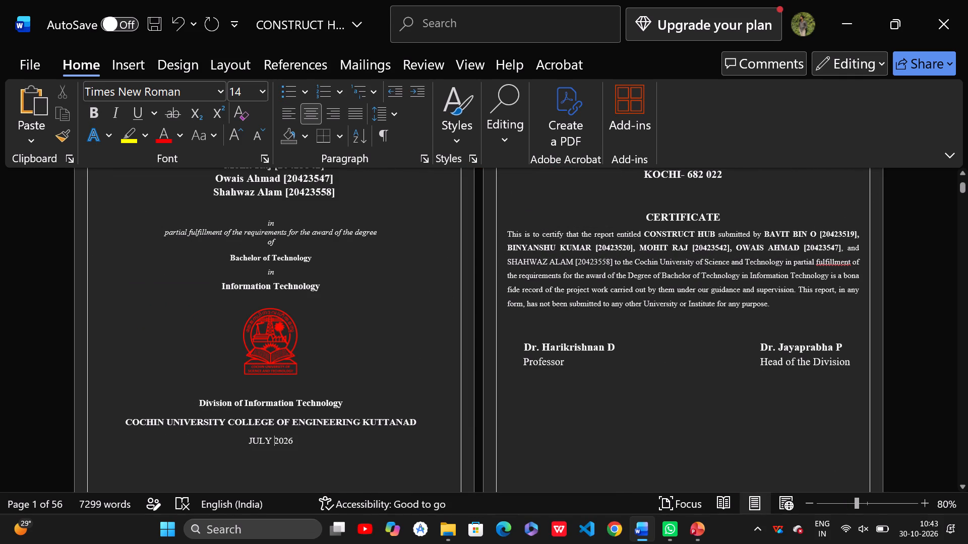
{"action": "key", "text": "BackSpace"}
{"action": "key", "text": "BackSpace"}
{"action": "key", "text": "BackSpace"}
{"action": "key", "text": "BackSpace"}
{"action": "type", "text": "OCTO"}
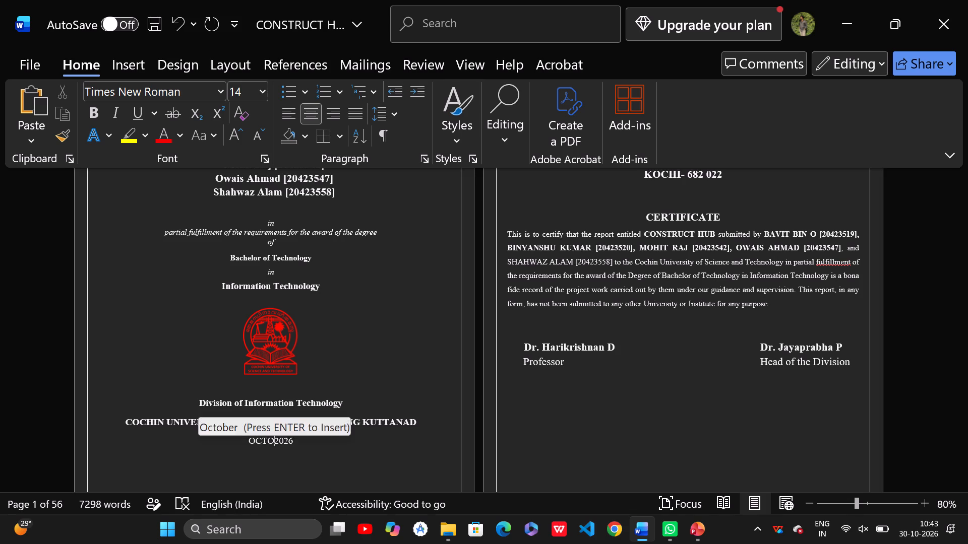
{"action": "type", "text": "BER"}
{"action": "key", "text": "space"}
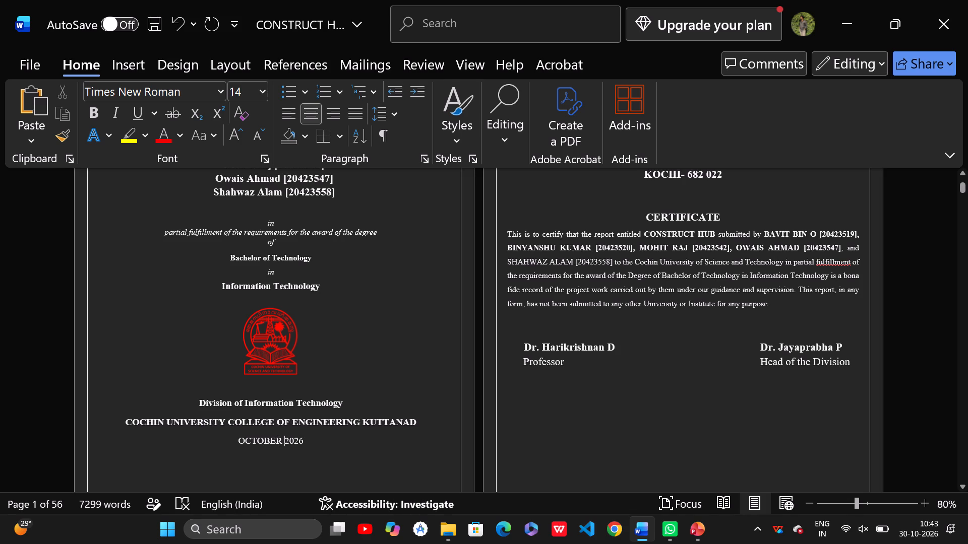
Review the Declaration and Acknowledgement pages of the report, then return to the cover and Certificate pages.
{"action": "scroll", "coordinate": [547, 369], "scroll_direction": "down", "scroll_amount": 3}
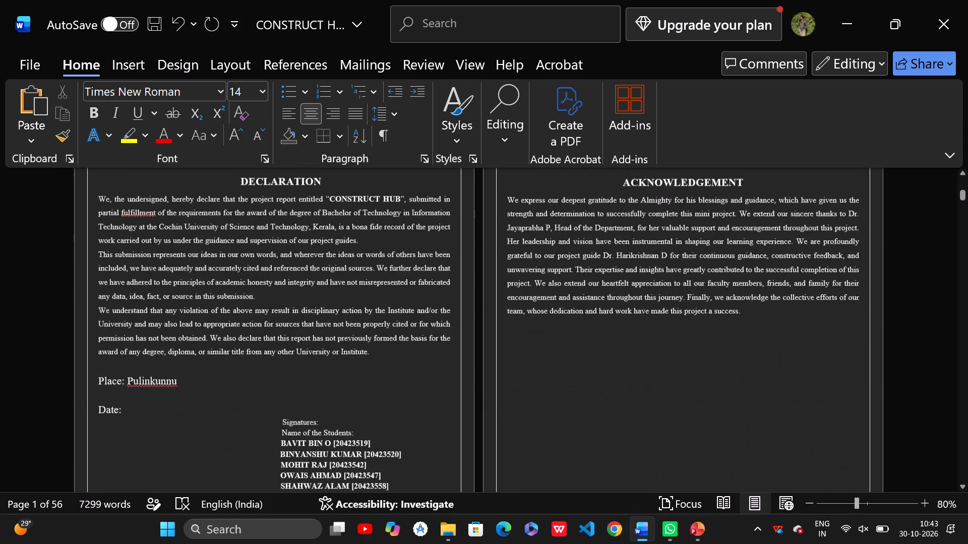
{"action": "scroll", "coordinate": [547, 369], "scroll_direction": "down", "scroll_amount": 1}
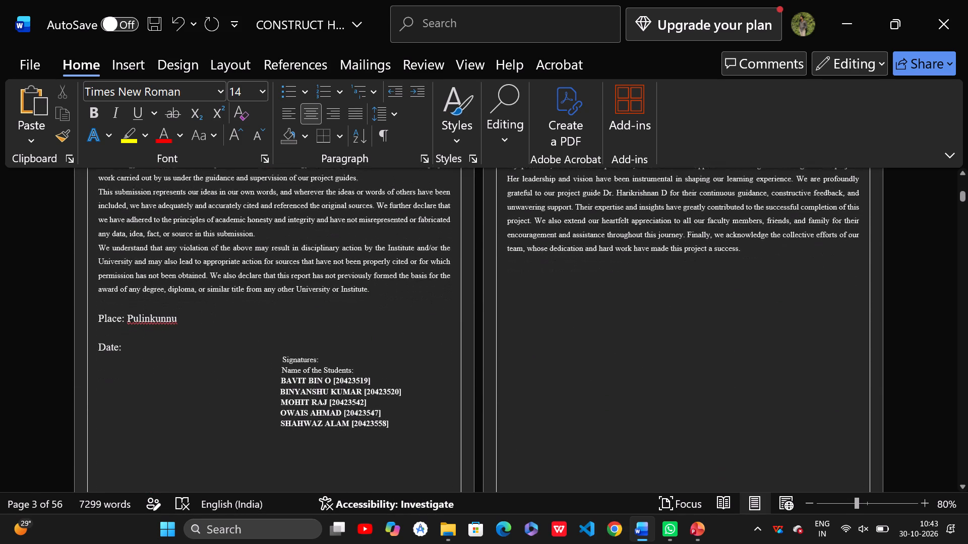
{"action": "scroll", "coordinate": [547, 369], "scroll_direction": "down", "scroll_amount": 1}
{"action": "scroll", "coordinate": [547, 369], "scroll_direction": "up", "scroll_amount": 1}
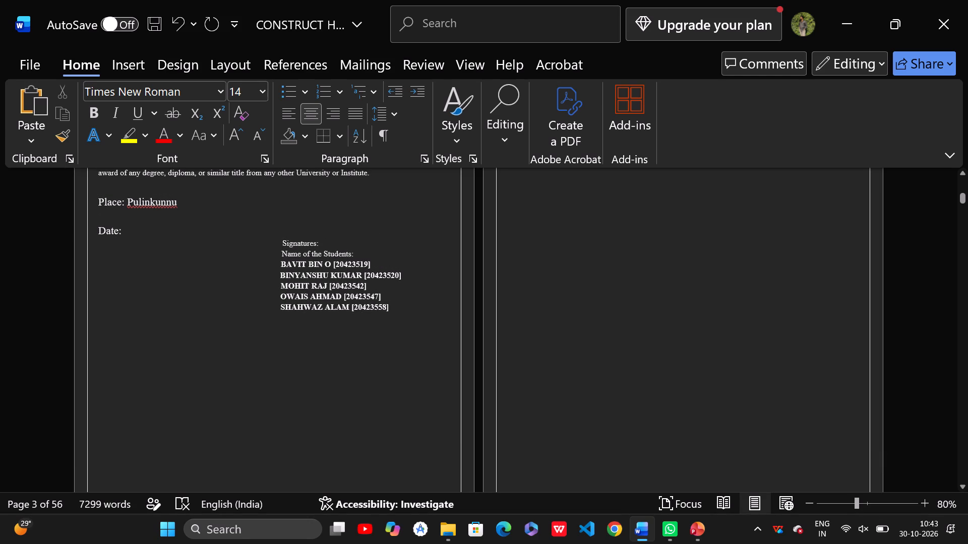
{"action": "scroll", "coordinate": [260, 282], "scroll_direction": "up", "scroll_amount": 3}
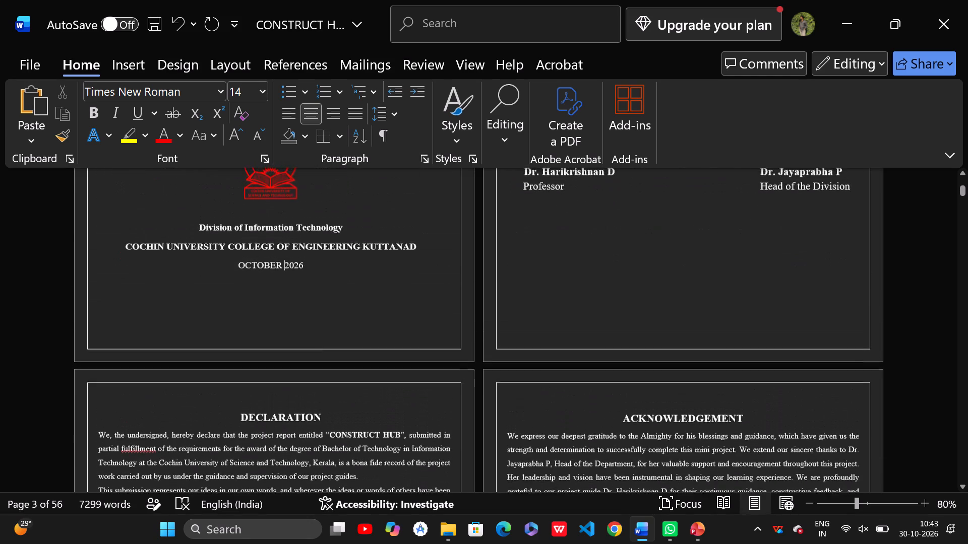
{"action": "scroll", "coordinate": [260, 282], "scroll_direction": "up", "scroll_amount": 1}
Check the font formatting of the signatory names on the Certificate page and compare it with the Declaration and Acknowledgement pages.
{"action": "left_click", "coordinate": [607, 394]}
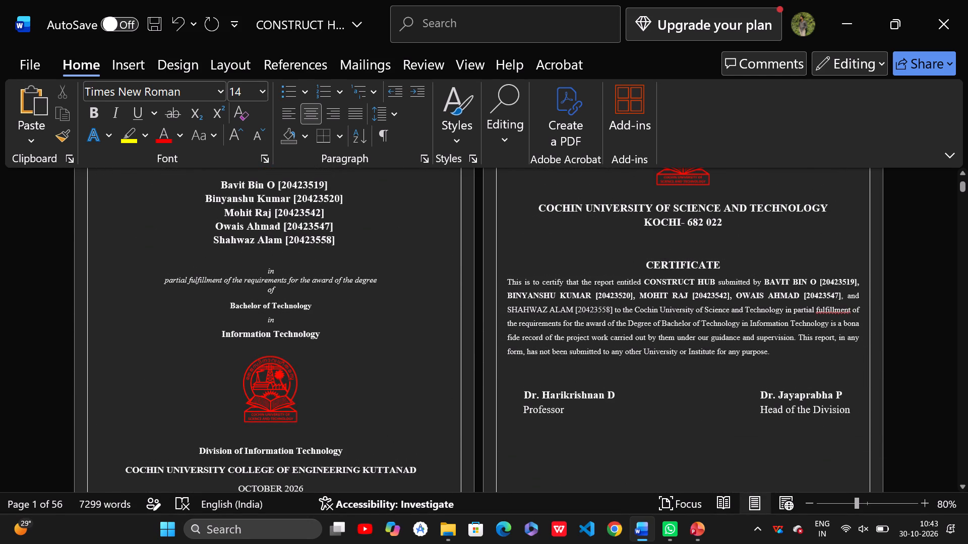
{"action": "triple_click", "coordinate": [607, 394]}
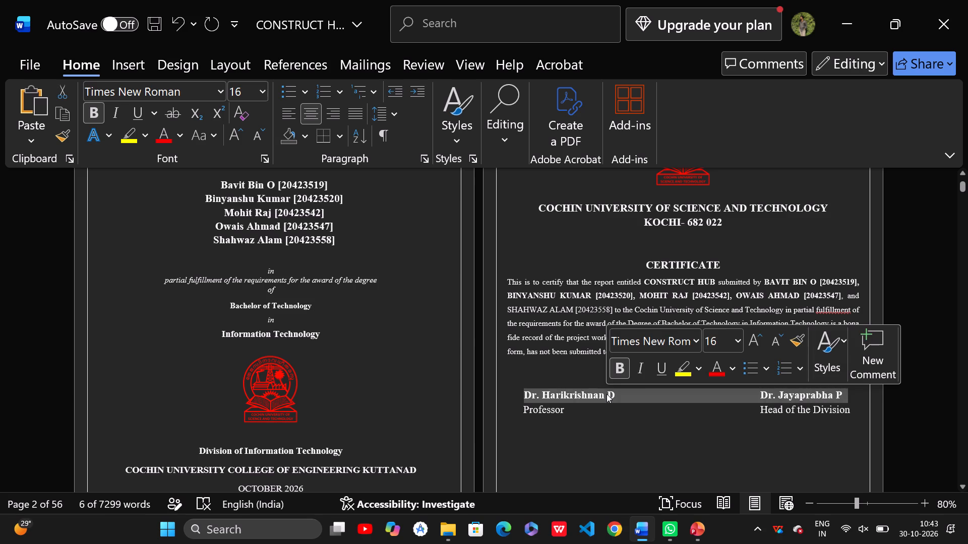
{"action": "left_click", "coordinate": [576, 418]}
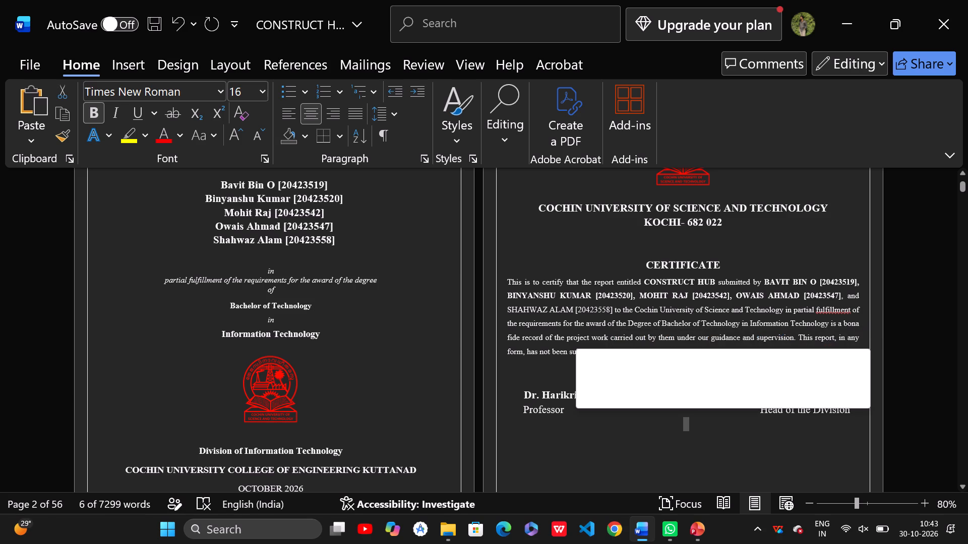
{"action": "left_click", "coordinate": [517, 391]}
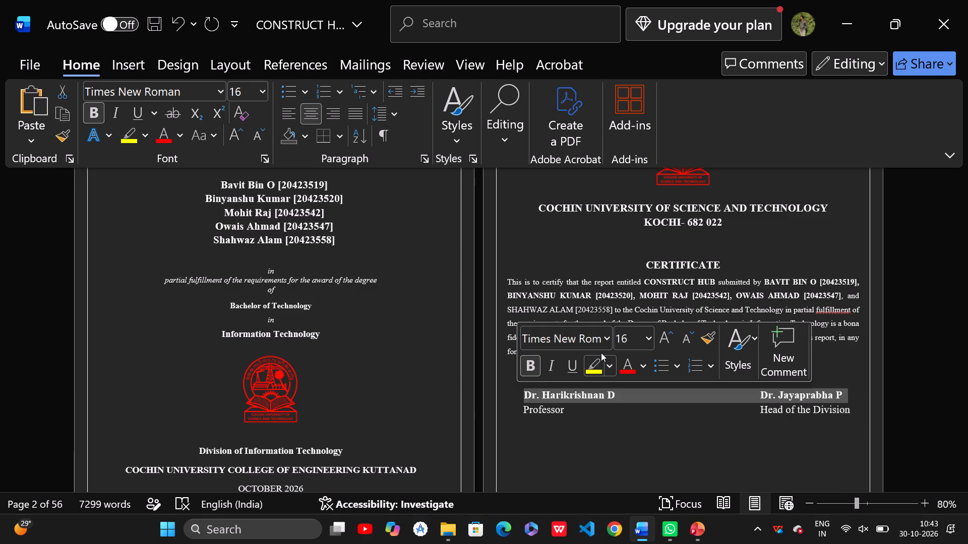
{"action": "left_click", "coordinate": [592, 412]}
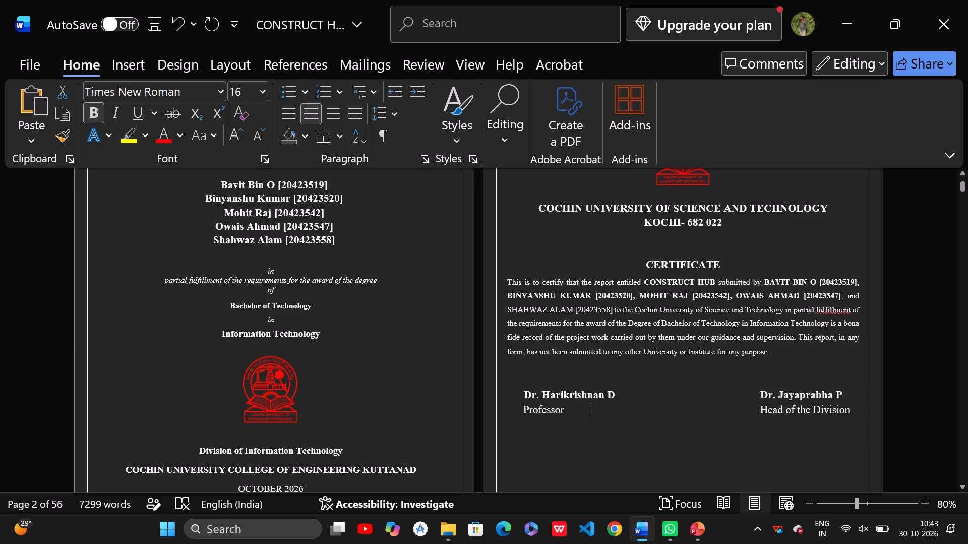
{"action": "scroll", "coordinate": [600, 436], "scroll_direction": "down", "scroll_amount": 4}
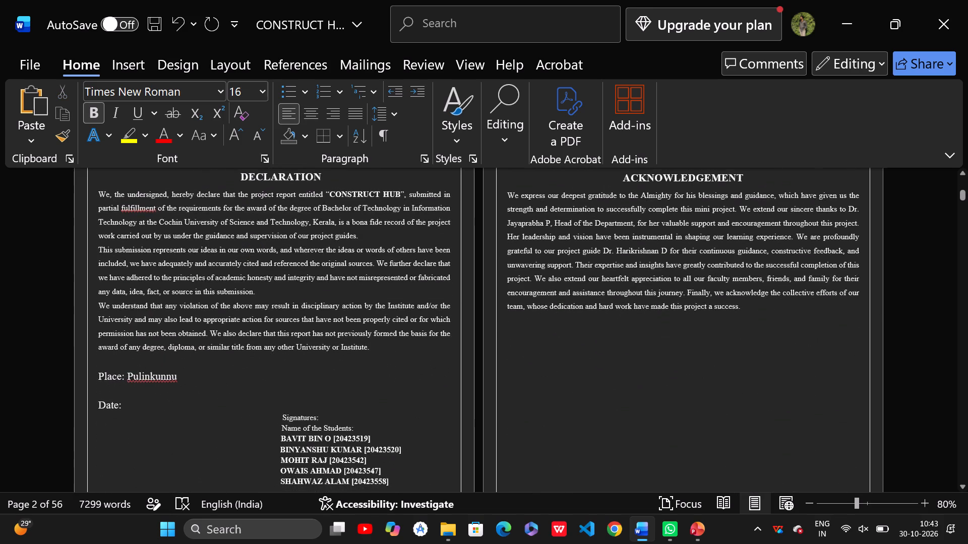
{"action": "scroll", "coordinate": [600, 436], "scroll_direction": "down", "scroll_amount": 1}
{"action": "scroll", "coordinate": [600, 436], "scroll_direction": "up", "scroll_amount": 2}
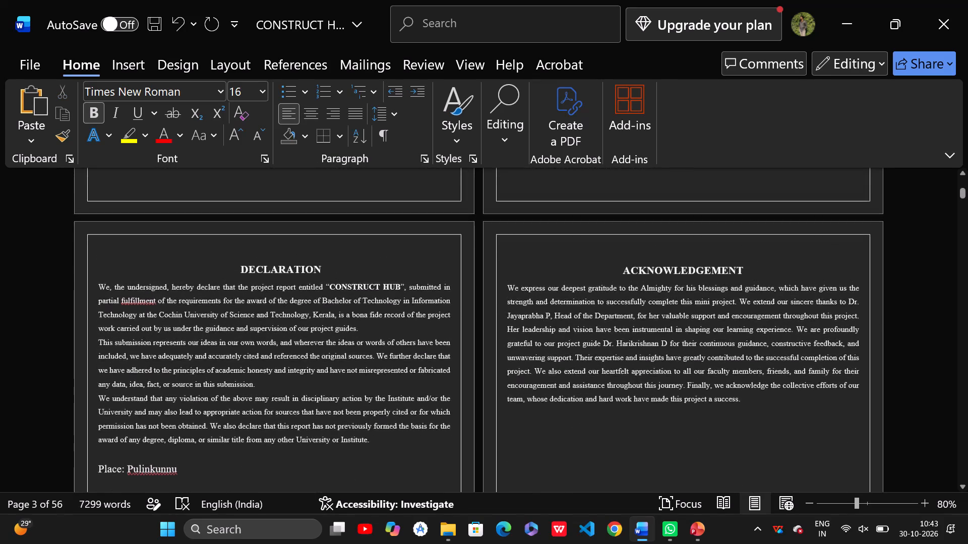
{"action": "scroll", "coordinate": [600, 436], "scroll_direction": "up", "scroll_amount": 1}
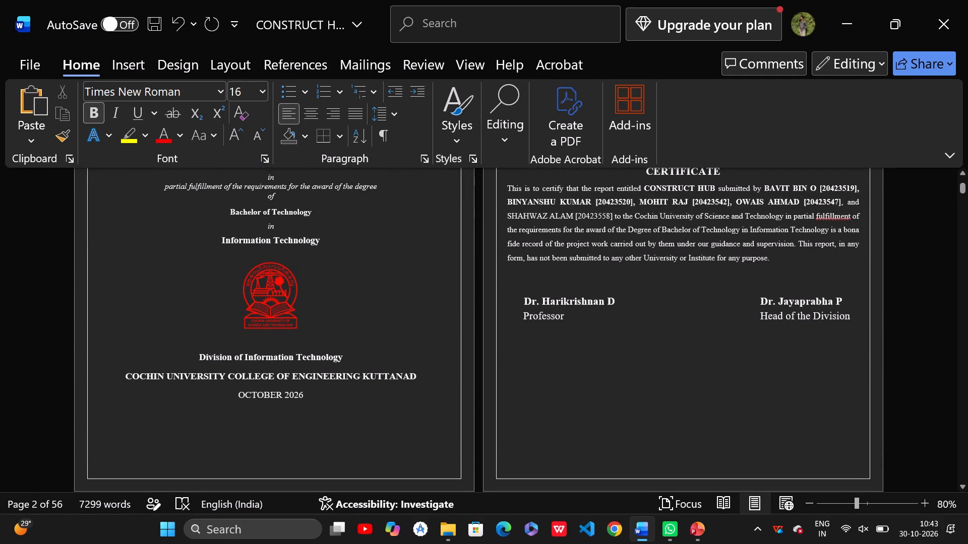
Set the font size of the professor's name in the Certificate page's signature block to 14.
{"action": "left_click", "coordinate": [519, 301]}
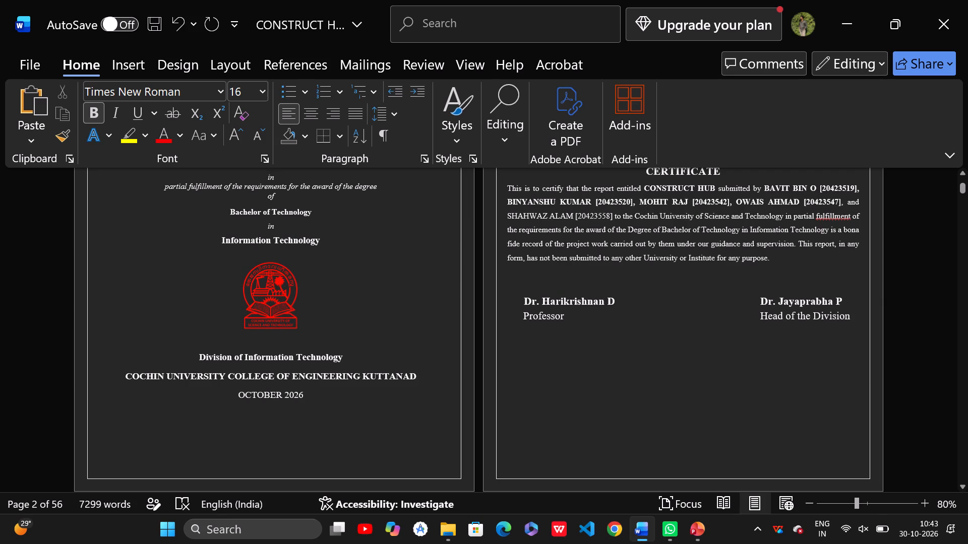
{"action": "left_click", "coordinate": [528, 303]}
{"action": "left_click_drag", "start_coordinate": [527, 301], "coordinate": [567, 315]}
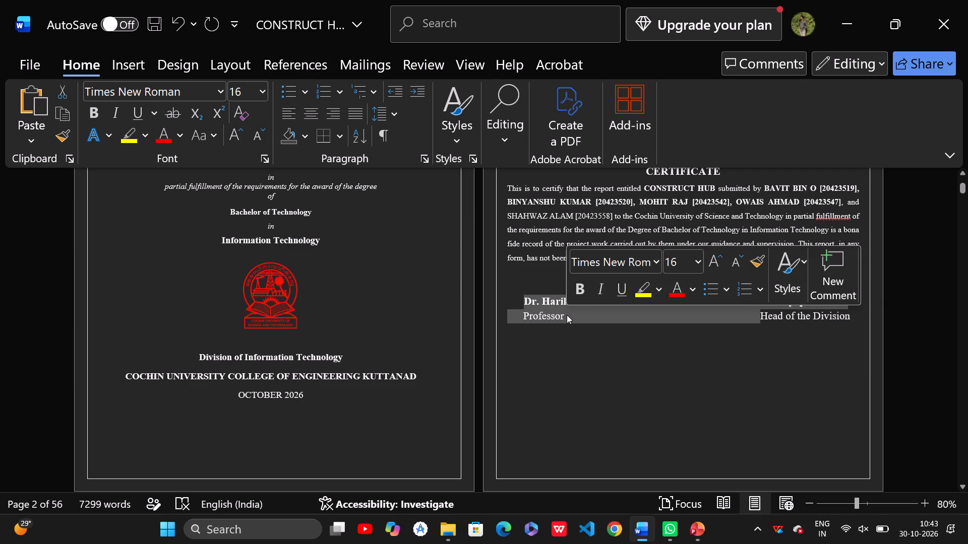
{"action": "left_click", "coordinate": [563, 311]}
{"action": "triple_click", "coordinate": [563, 311]}
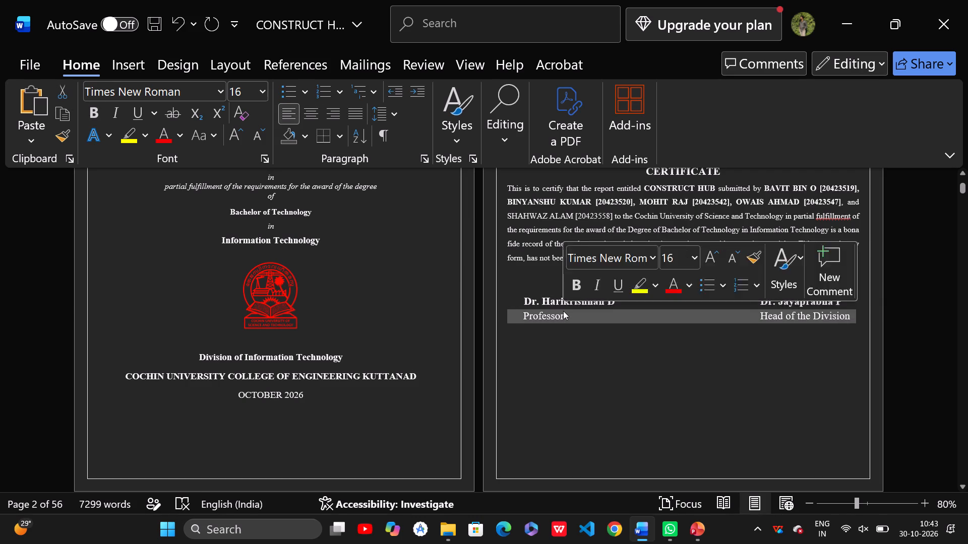
{"action": "left_click", "coordinate": [563, 311]}
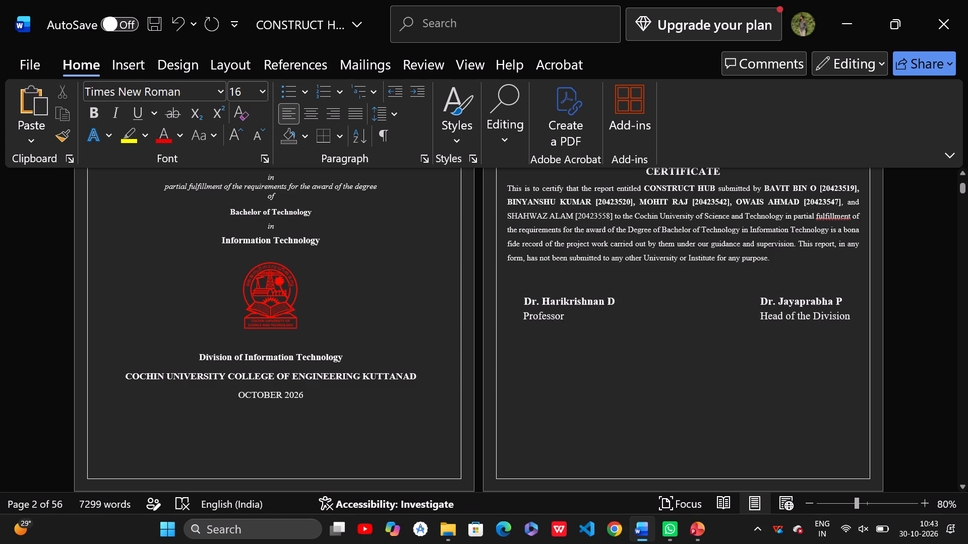
{"action": "left_click_drag", "start_coordinate": [525, 300], "coordinate": [618, 300]}
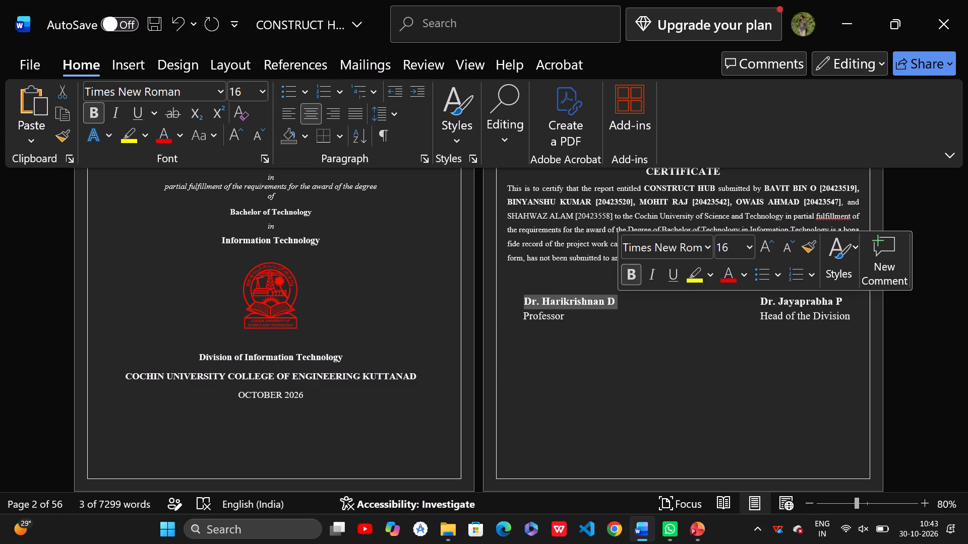
{"action": "left_click", "coordinate": [746, 249]}
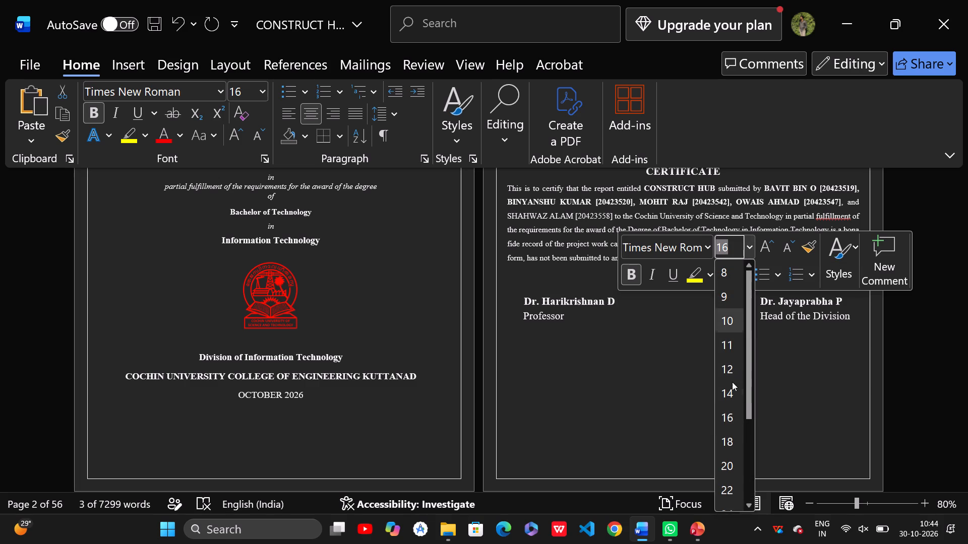
{"action": "left_click", "coordinate": [730, 396]}
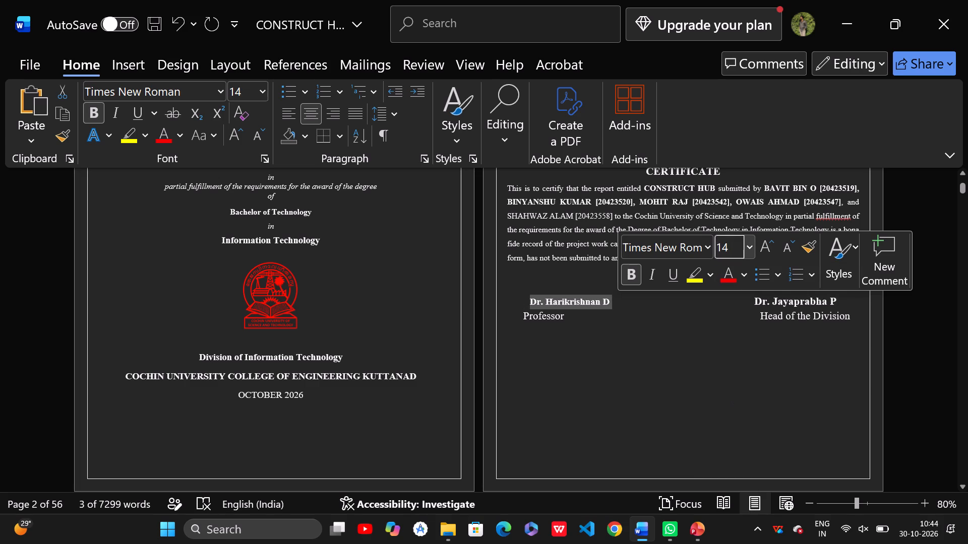
{"action": "left_click", "coordinate": [759, 395]}
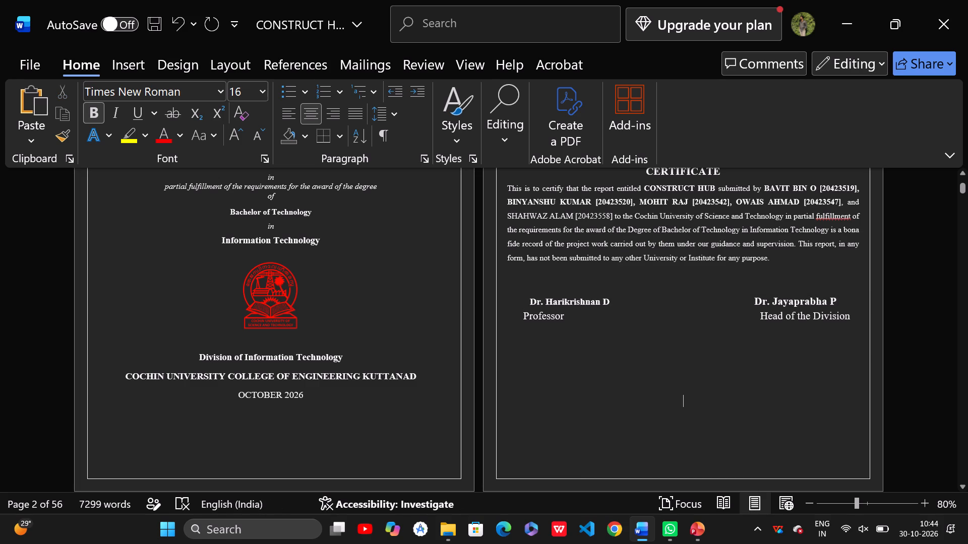
Select the Head of the Division's name on the Certificate page and open its font size choices.
{"action": "left_click_drag", "start_coordinate": [754, 302], "coordinate": [839, 300]}
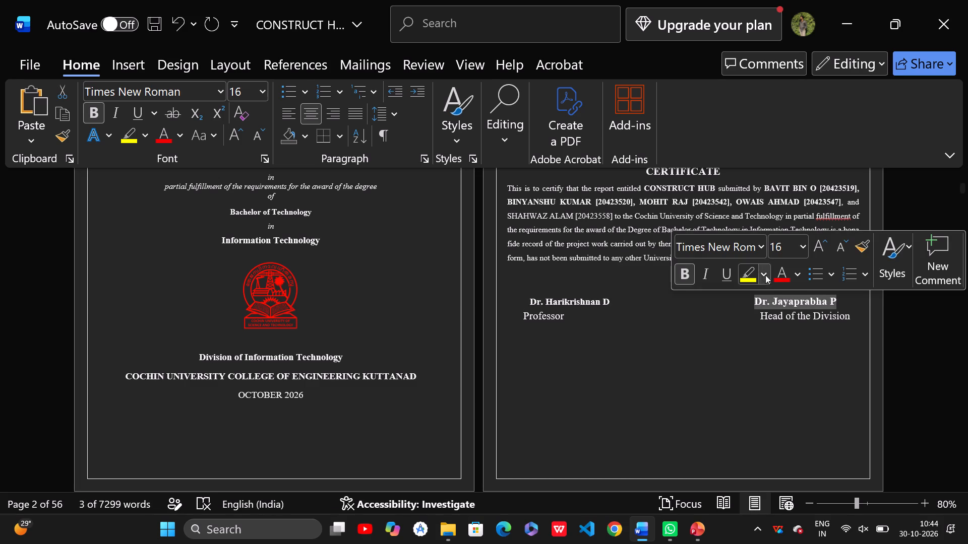
{"action": "left_click", "coordinate": [800, 254]}
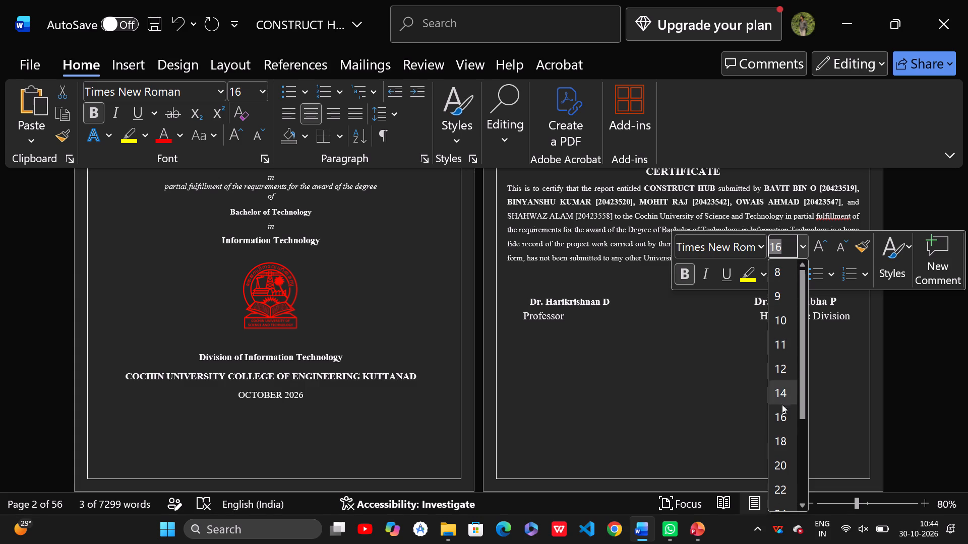
Set the font size of the Head of the Division's name on the certificate page to 14.
{"action": "left_click", "coordinate": [783, 397]}
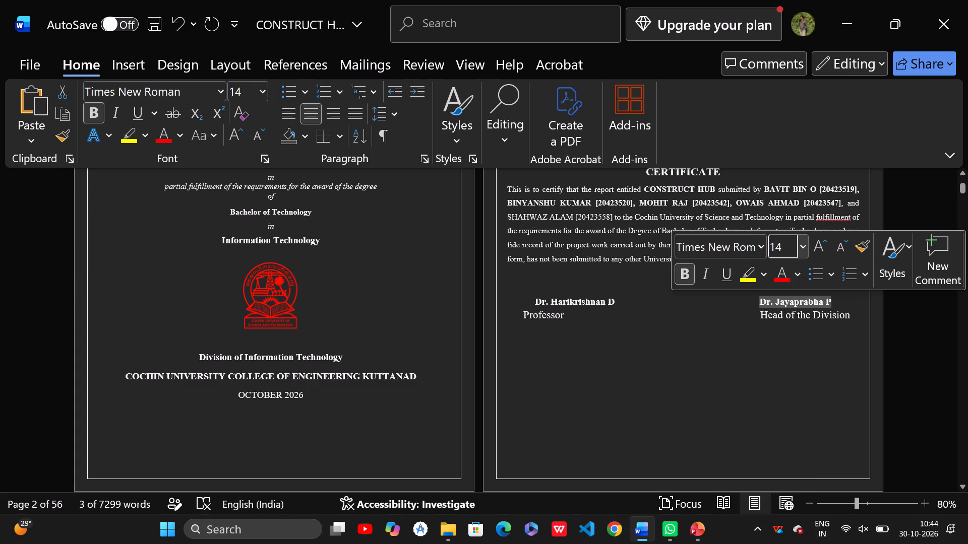
Left-align the Professor's name on the certificate page and pad it with spaces so it starts directly above the title Professor.
{"action": "left_click", "coordinate": [534, 300]}
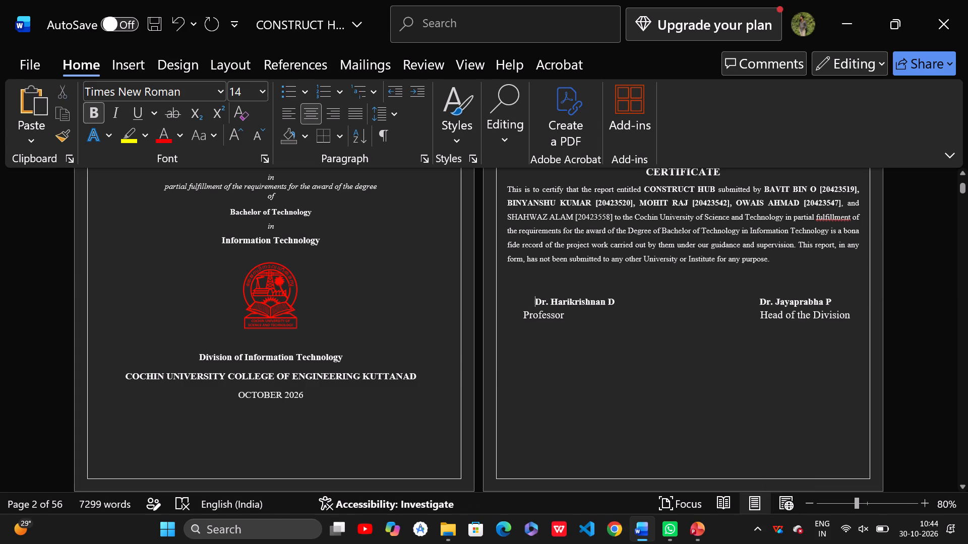
{"action": "key", "text": "BackSpace"}
{"action": "key", "text": "space"}
{"action": "key", "text": "space"}
{"action": "key", "text": "space"}
{"action": "key", "text": "space"}
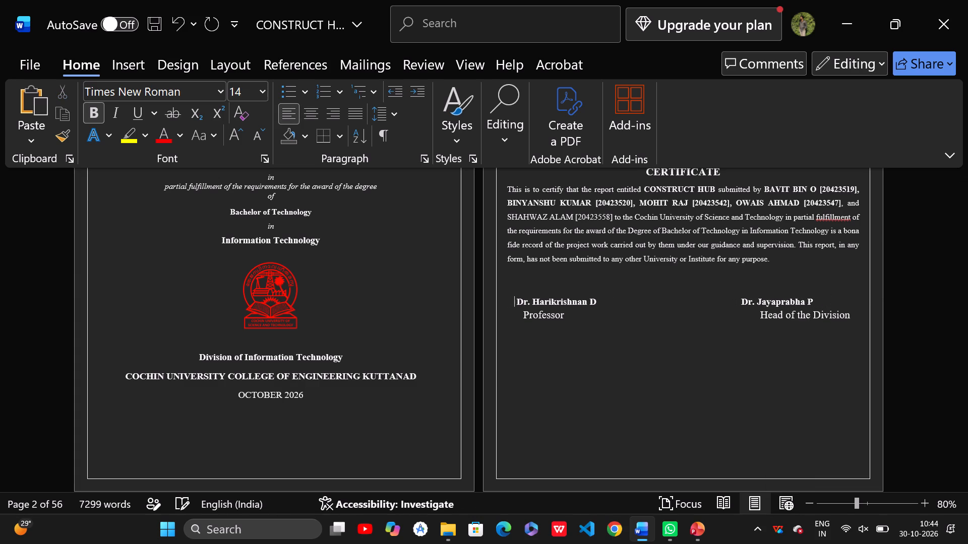
{"action": "key", "text": "space"}
{"action": "key", "text": "space"}
{"action": "key", "text": "space"}
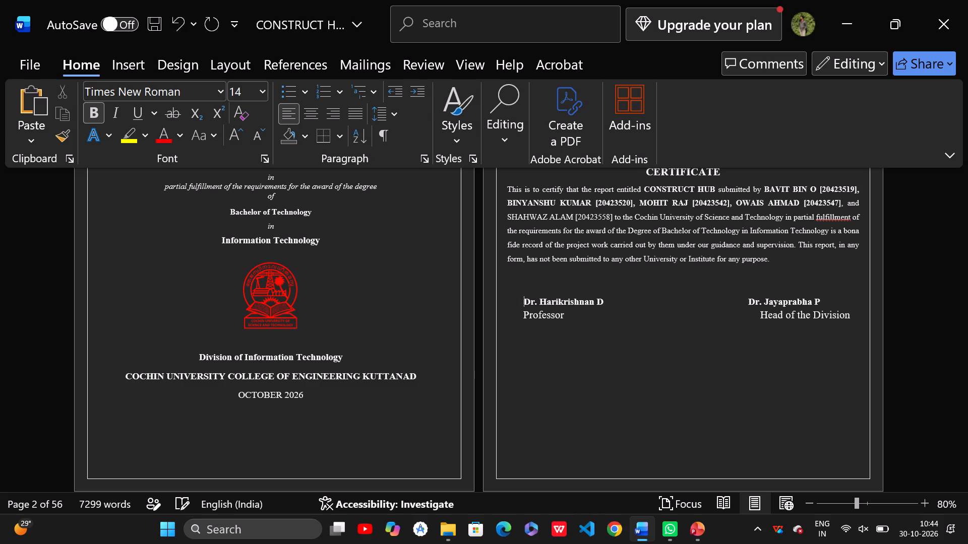
Add spaces before the Head of the Division's name on the certificate page so it lines up above its title.
{"action": "left_click", "coordinate": [739, 301]}
{"action": "key", "text": "space"}
{"action": "key", "text": "space"}
{"action": "key", "text": "space"}
{"action": "key", "text": "space"}
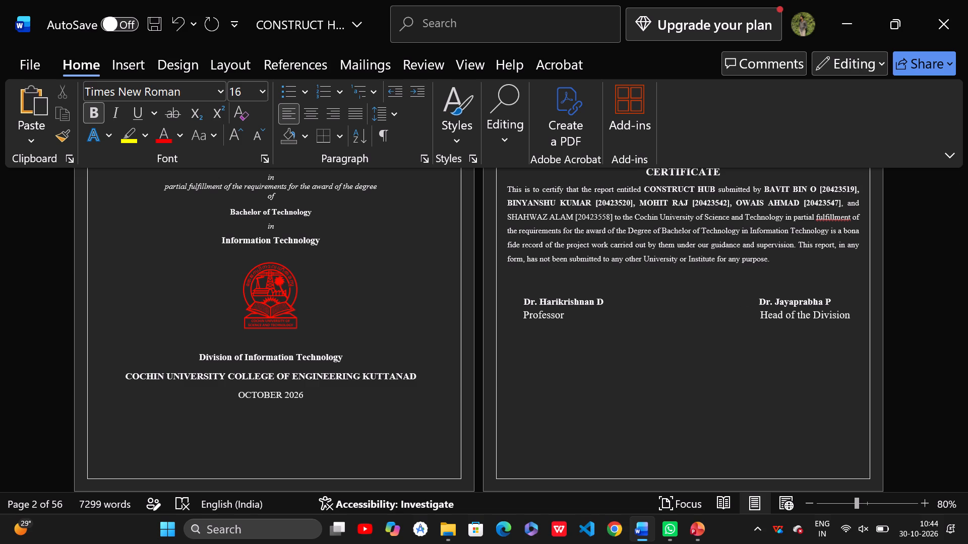
{"action": "key", "text": "space"}
{"action": "key", "text": "BackSpace"}
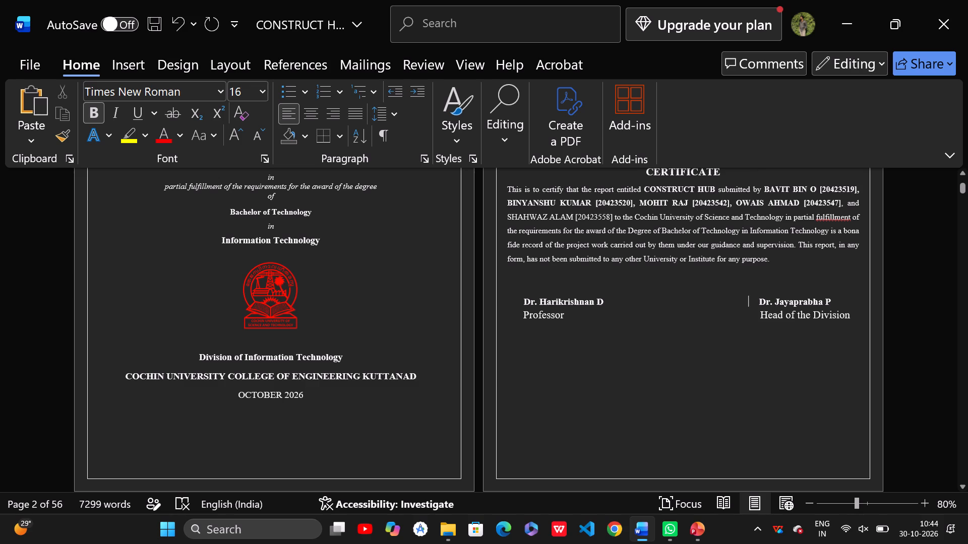
Fill in the date 30-10-2026 after Date: on the Declaration page.
{"action": "scroll", "coordinate": [448, 327], "scroll_direction": "up", "scroll_amount": 3}
{"action": "right_click", "coordinate": [448, 327]}
{"action": "scroll", "coordinate": [448, 327], "scroll_direction": "down", "scroll_amount": 1}
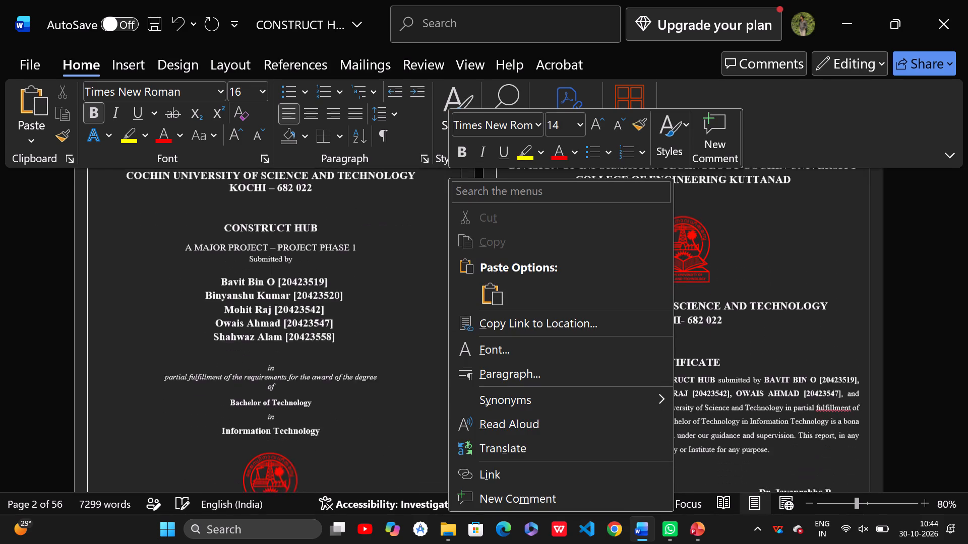
{"action": "scroll", "coordinate": [448, 327], "scroll_direction": "down", "scroll_amount": 1}
{"action": "left_click", "coordinate": [369, 348]}
{"action": "scroll", "coordinate": [369, 348], "scroll_direction": "down", "scroll_amount": 4}
{"action": "left_click", "coordinate": [142, 390]}
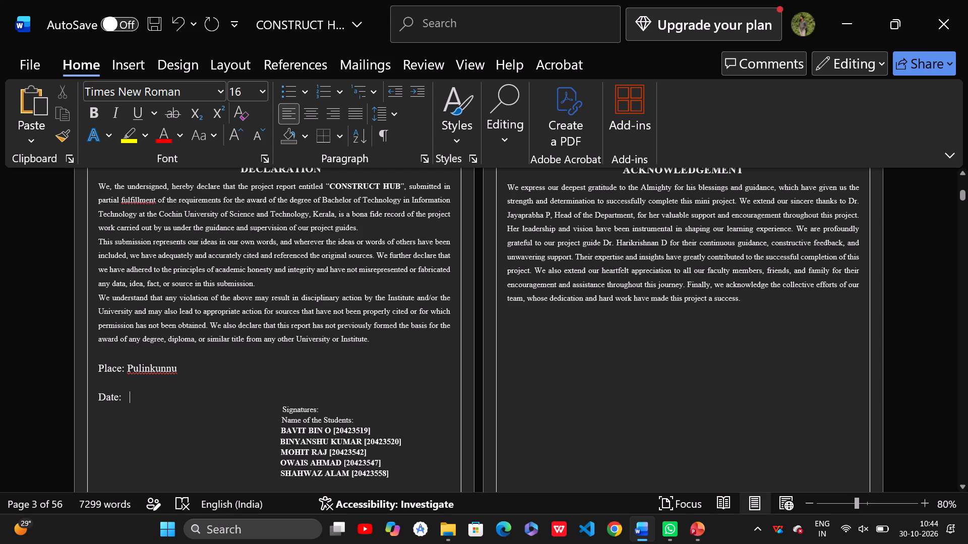
{"action": "type", "text": "30"}
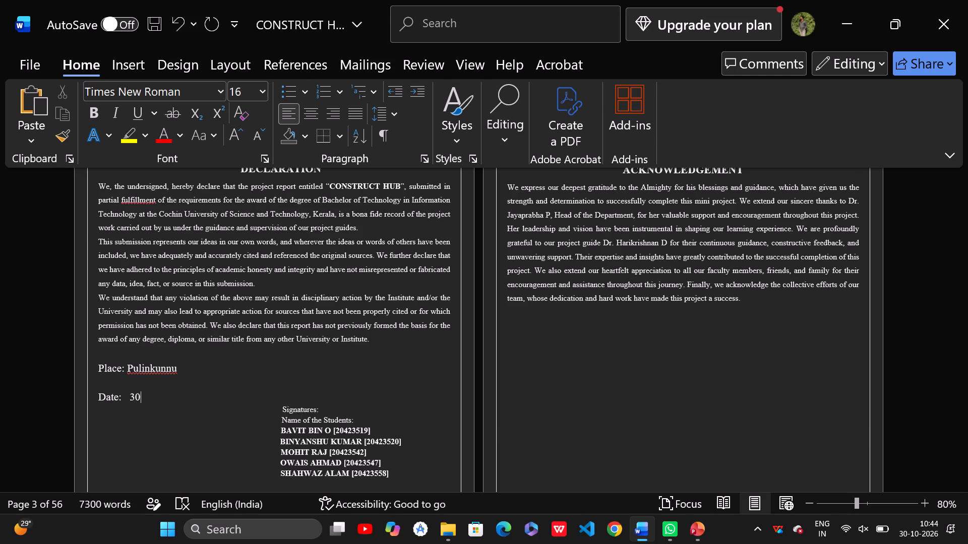
{"action": "key", "text": "minus"}
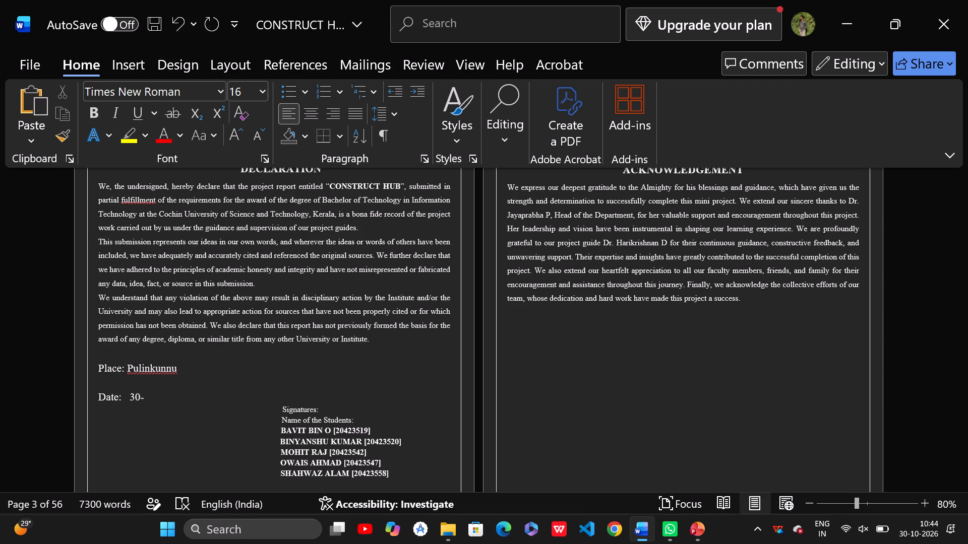
{"action": "type", "text": "10-"}
{"action": "type", "text": "2026"}
Examine the Abstract and Contents pages, and go back over the cover and certificate pages.
{"action": "scroll", "coordinate": [142, 390], "scroll_direction": "down", "scroll_amount": 3}
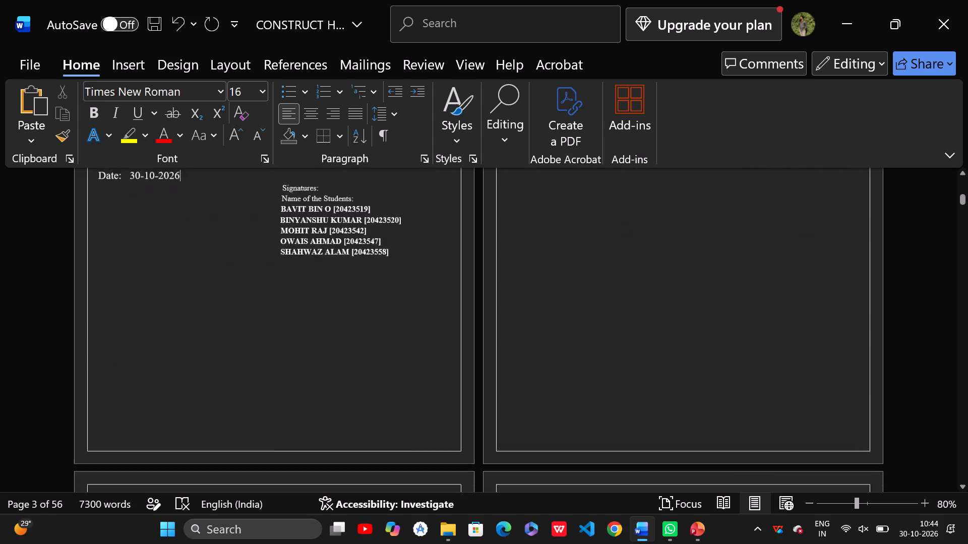
{"action": "scroll", "coordinate": [142, 390], "scroll_direction": "down", "scroll_amount": 1}
{"action": "scroll", "coordinate": [502, 470], "scroll_direction": "down", "scroll_amount": 1}
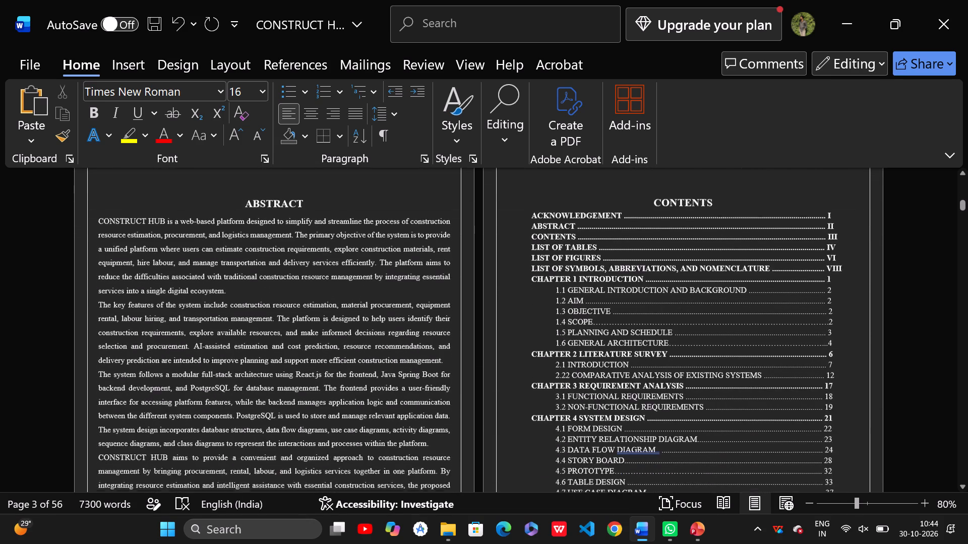
{"action": "scroll", "coordinate": [502, 470], "scroll_direction": "down", "scroll_amount": 1}
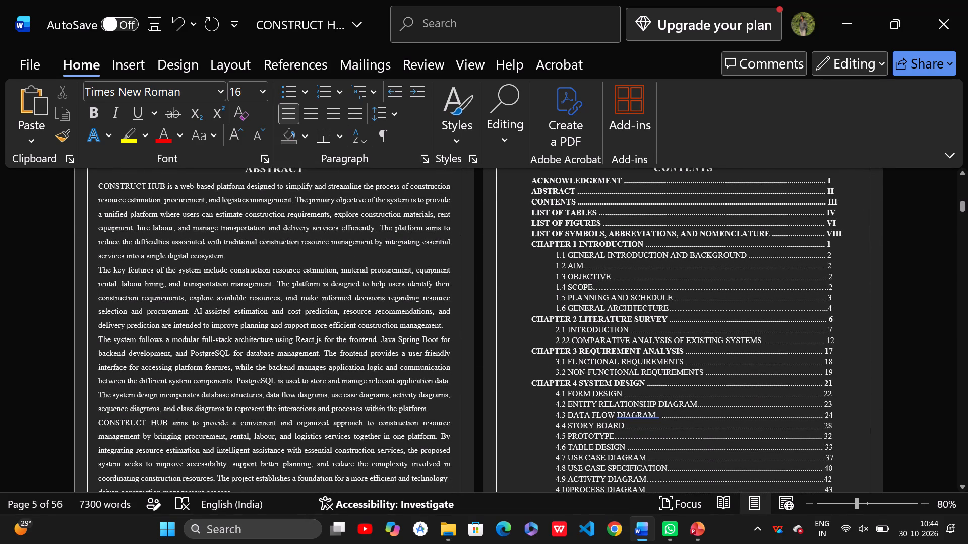
{"action": "scroll", "coordinate": [502, 470], "scroll_direction": "up", "scroll_amount": 3}
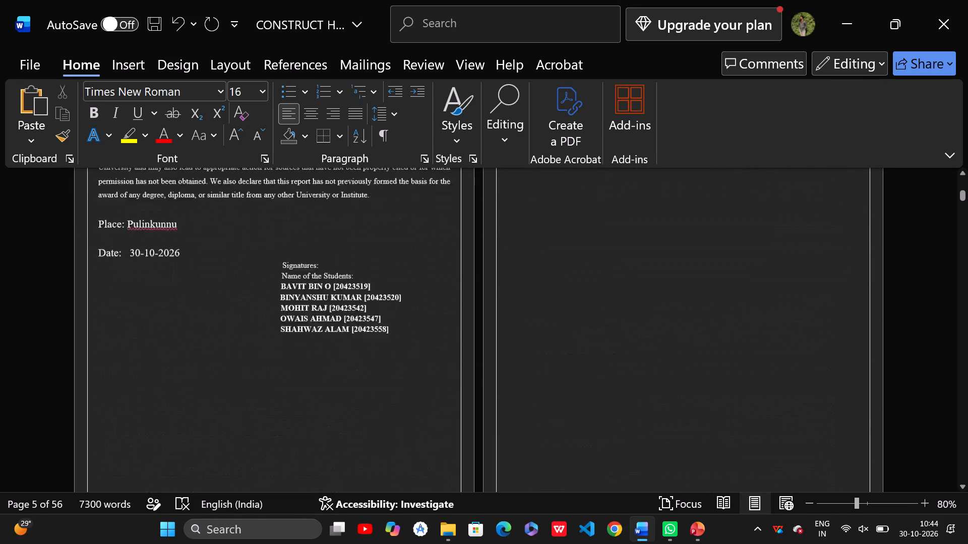
{"action": "scroll", "coordinate": [502, 470], "scroll_direction": "up", "scroll_amount": 3}
{"action": "scroll", "coordinate": [741, 395], "scroll_direction": "up", "scroll_amount": 3}
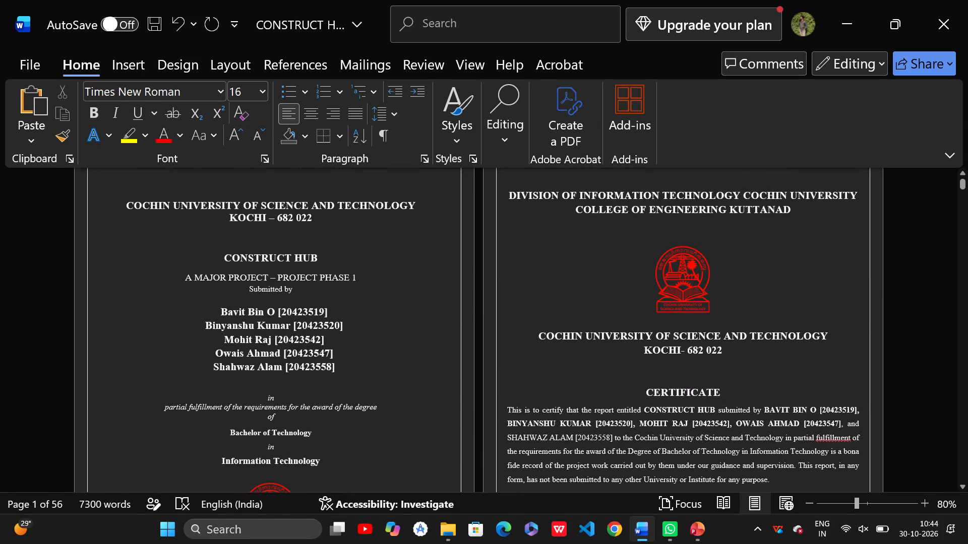
Insert spaces before "bona" in the certificate paragraph to push the word onto the same line as "fide".
{"action": "scroll", "coordinate": [725, 431], "scroll_direction": "down", "scroll_amount": 1}
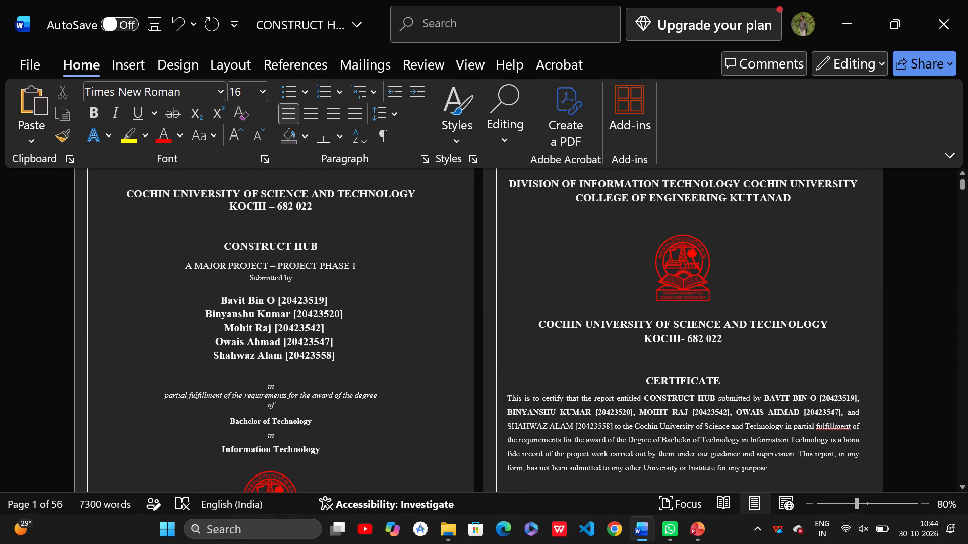
{"action": "left_click", "coordinate": [862, 444]}
{"action": "key", "text": "Left"}
{"action": "key", "text": "Left"}
{"action": "key", "text": "Left"}
{"action": "key", "text": "Left"}
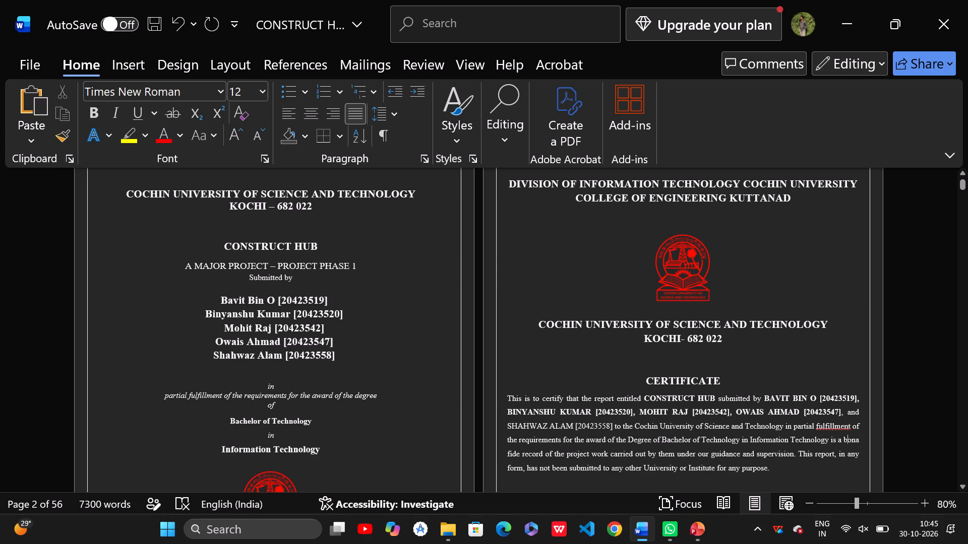
{"action": "key", "text": "Left"}
{"action": "key", "text": "space"}
{"action": "key", "text": "space"}
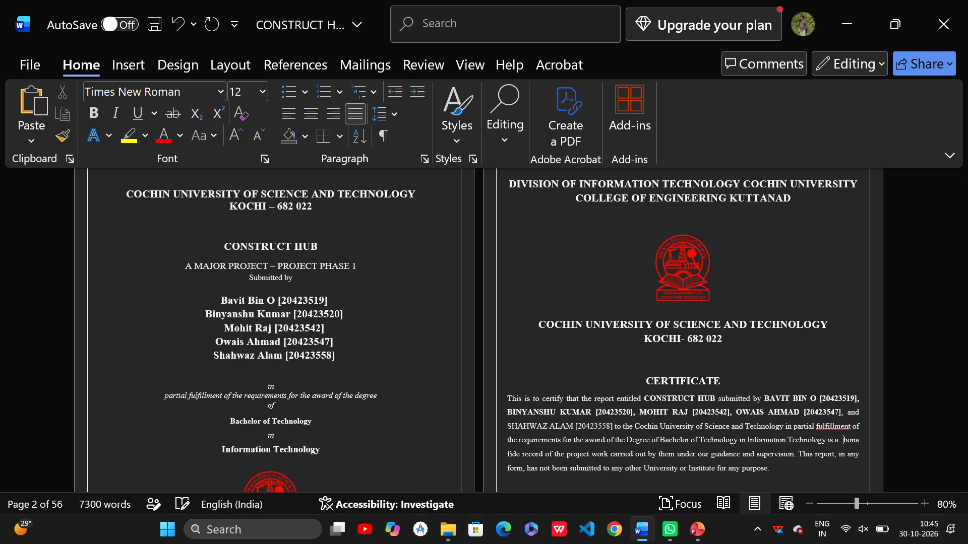
{"action": "key", "text": "space"}
{"action": "key", "text": "space"}
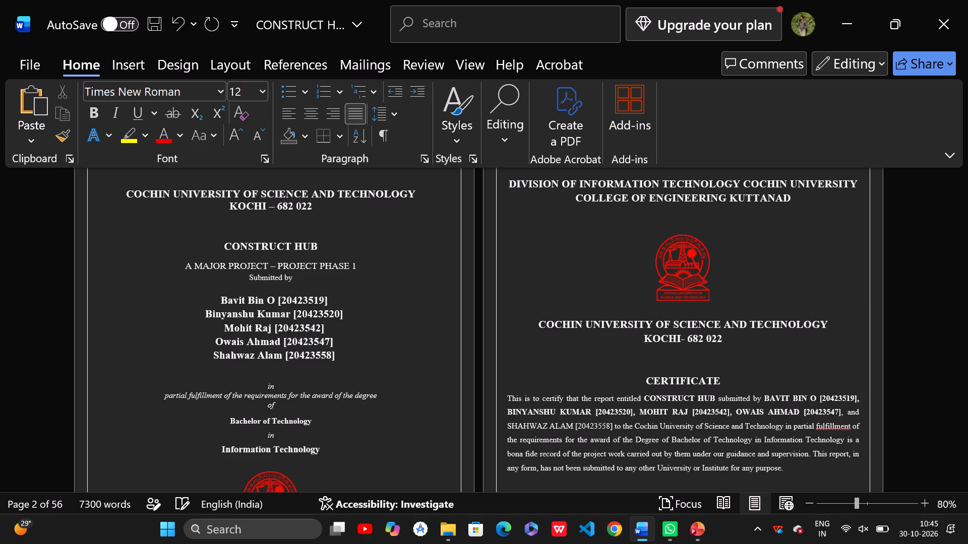
{"action": "key", "text": "space"}
{"action": "key", "text": "space"}
{"action": "key", "text": "space"}
{"action": "key", "text": "space"}
{"action": "key", "text": "space"}
{"action": "key", "text": "space"}
Remove the space between "bona" and "fide" in the certificate paragraph to make it "bonafide".
{"action": "key", "text": "Right"}
{"action": "key", "text": "Right"}
{"action": "key", "text": "Right"}
{"action": "key", "text": "Right"}
{"action": "key", "text": "Right"}
{"action": "key", "text": "BackSpace"}
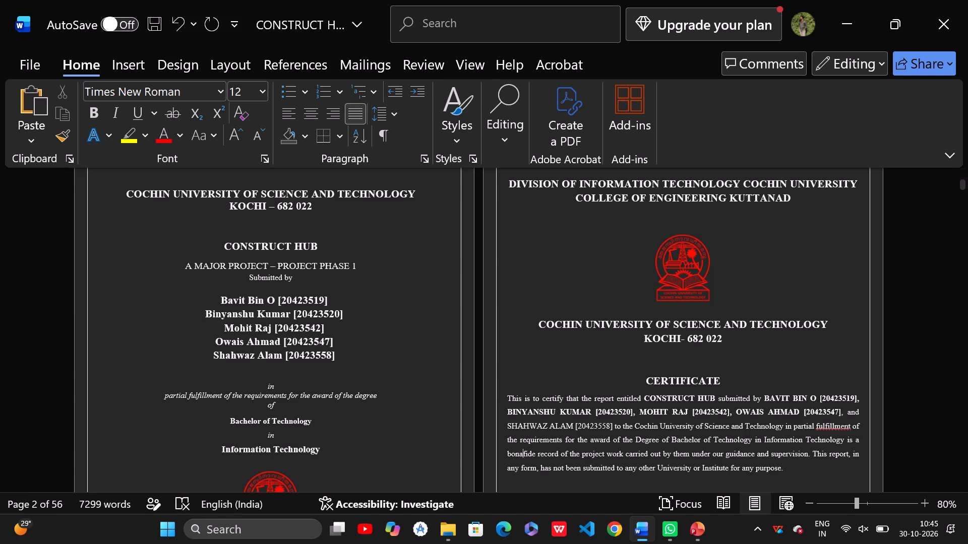
Review the certificate, Declaration and Acknowledgement pages, viewing the report at 100% zoom.
{"action": "scroll", "coordinate": [798, 294], "scroll_direction": "down", "scroll_amount": 3}
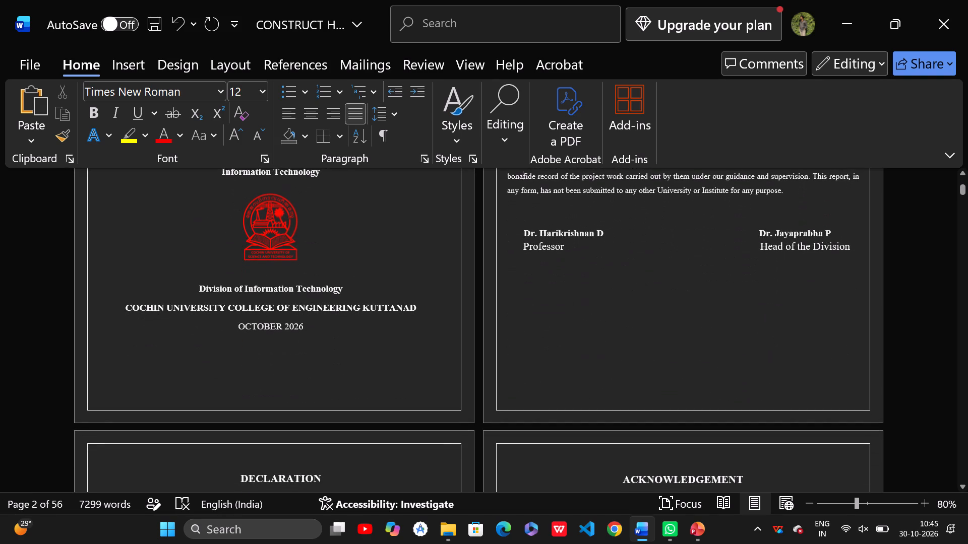
{"action": "scroll", "coordinate": [798, 294], "scroll_direction": "down", "scroll_amount": 2}
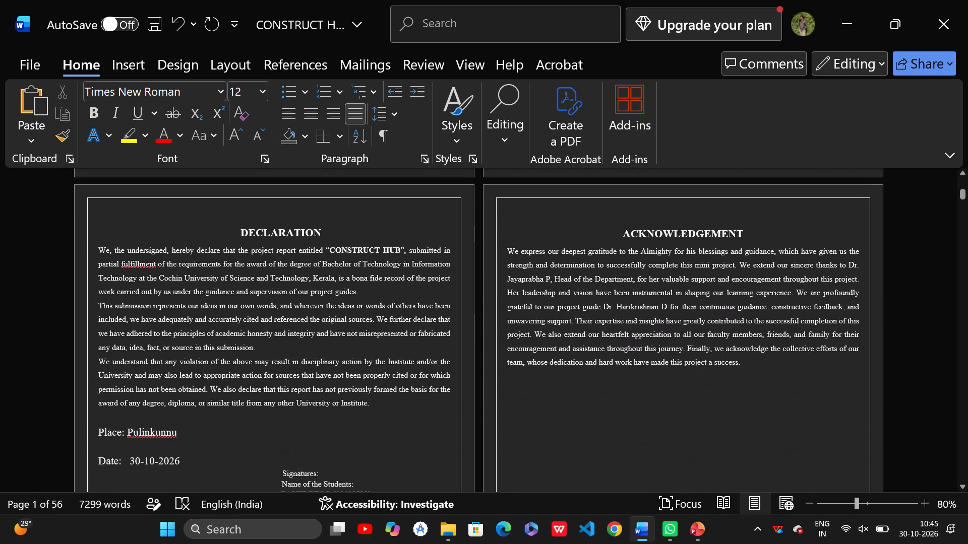
{"action": "scroll", "coordinate": [762, 310], "scroll_direction": "down", "scroll_amount": 2}
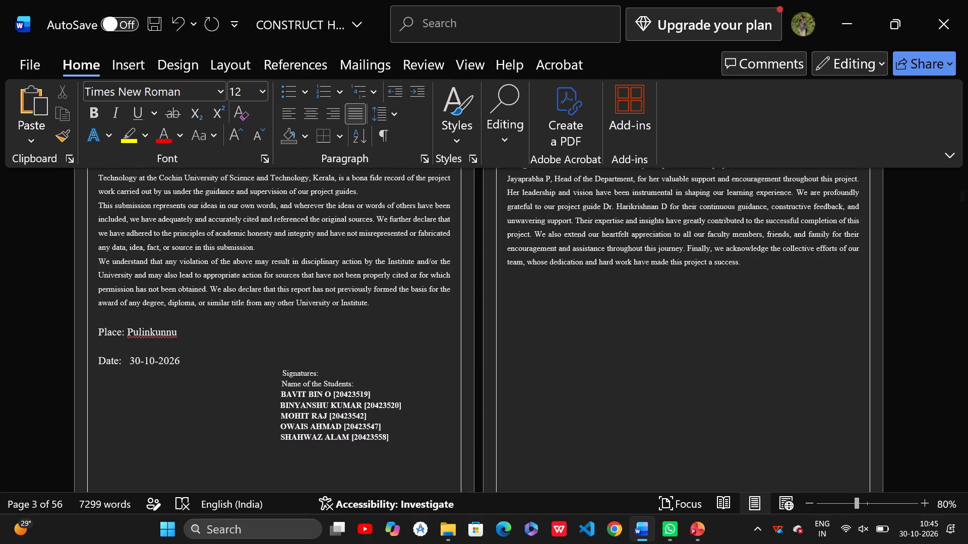
{"action": "scroll", "coordinate": [762, 310], "scroll_direction": "up", "scroll_amount": 1}
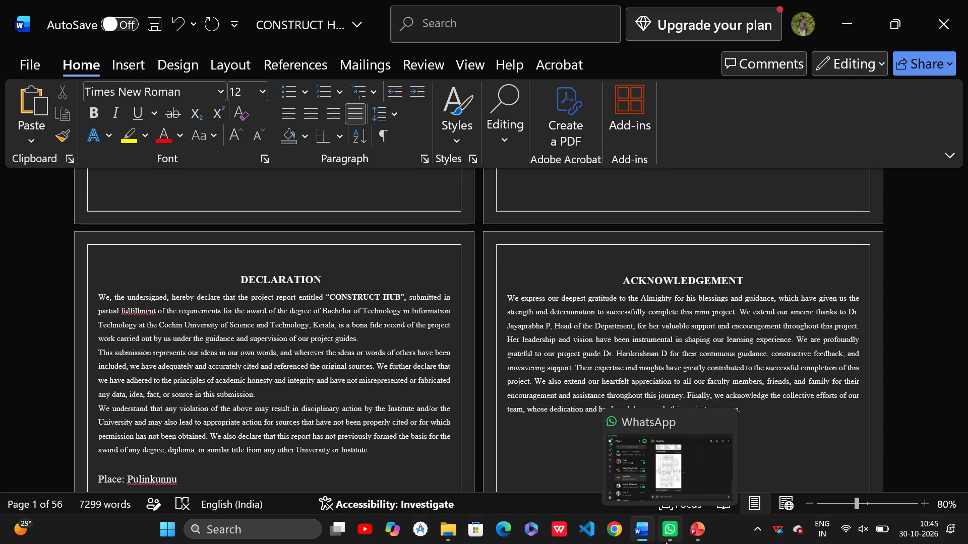
{"action": "scroll", "coordinate": [674, 332], "scroll_direction": "up", "scroll_amount": 2, "text": "ctrl"}
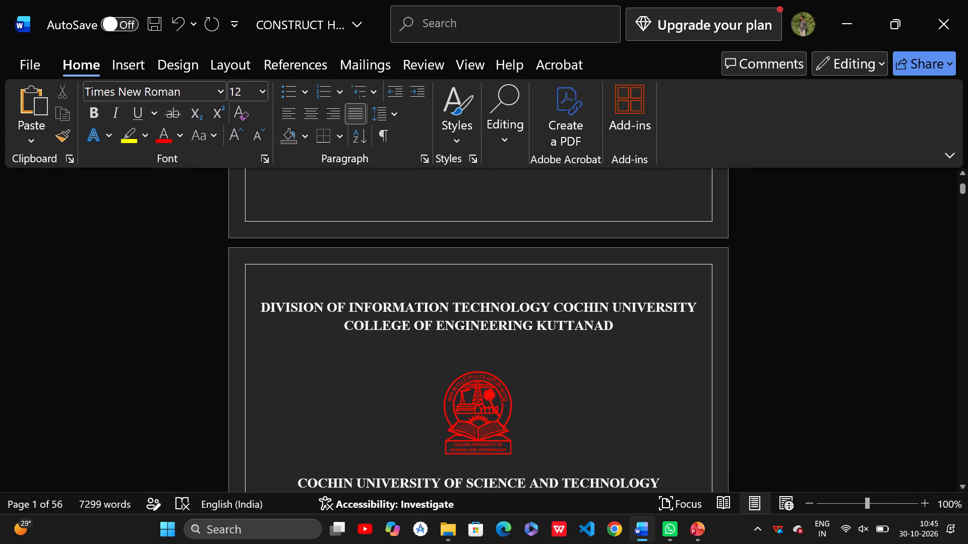
{"action": "scroll", "coordinate": [674, 332], "scroll_direction": "down", "scroll_amount": 5}
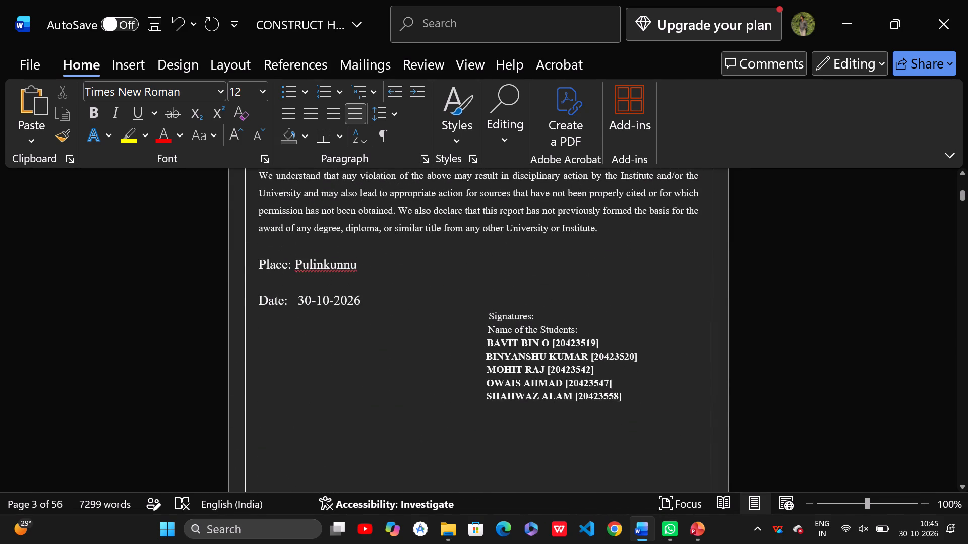
{"action": "scroll", "coordinate": [620, 379], "scroll_direction": "up", "scroll_amount": 3}
{"action": "scroll", "coordinate": [620, 379], "scroll_direction": "down", "scroll_amount": 1}
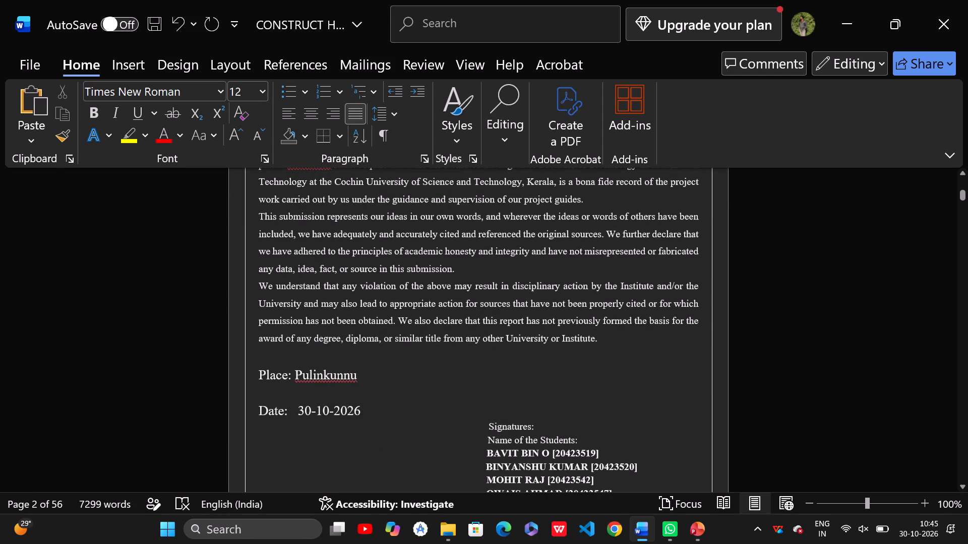
{"action": "scroll", "coordinate": [618, 372], "scroll_direction": "up", "scroll_amount": 1}
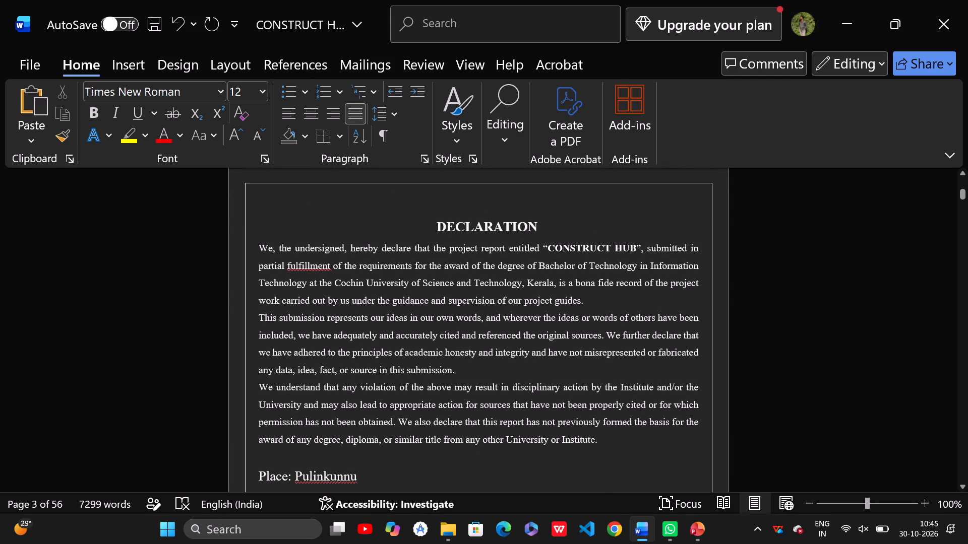
{"action": "scroll", "coordinate": [507, 360], "scroll_direction": "up", "scroll_amount": 1}
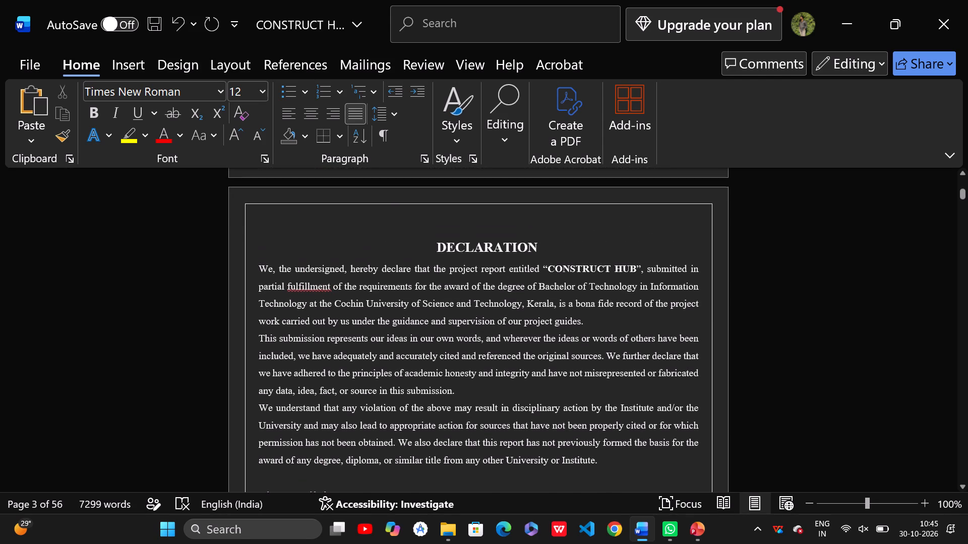
{"action": "scroll", "coordinate": [507, 360], "scroll_direction": "up", "scroll_amount": 1}
{"action": "scroll", "coordinate": [507, 360], "scroll_direction": "down", "scroll_amount": 2}
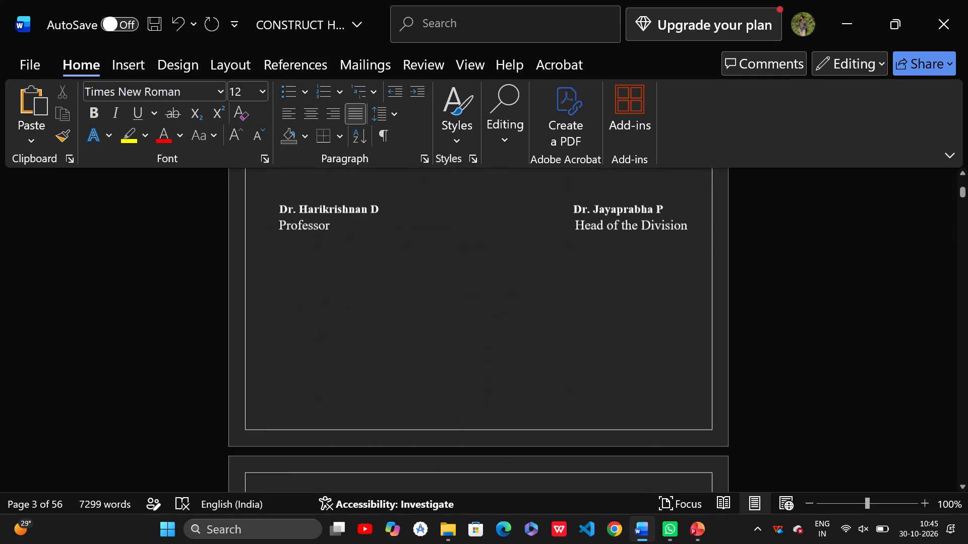
Insert a line break after "We extend our sincere thanks to" in the Acknowledgement so "Dr." starts on the same line as the name.
{"action": "scroll", "coordinate": [580, 264], "scroll_direction": "up", "scroll_amount": 2}
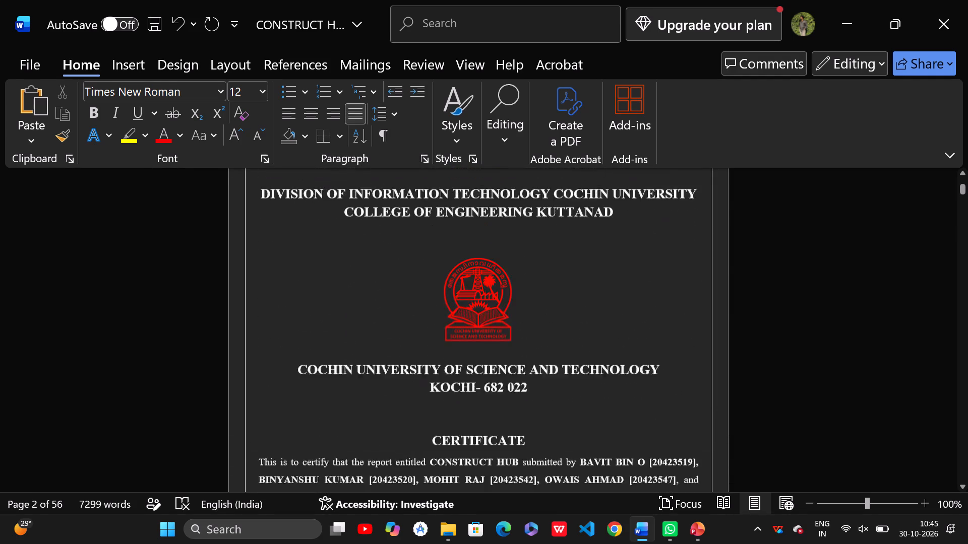
{"action": "scroll", "coordinate": [580, 264], "scroll_direction": "down", "scroll_amount": 3}
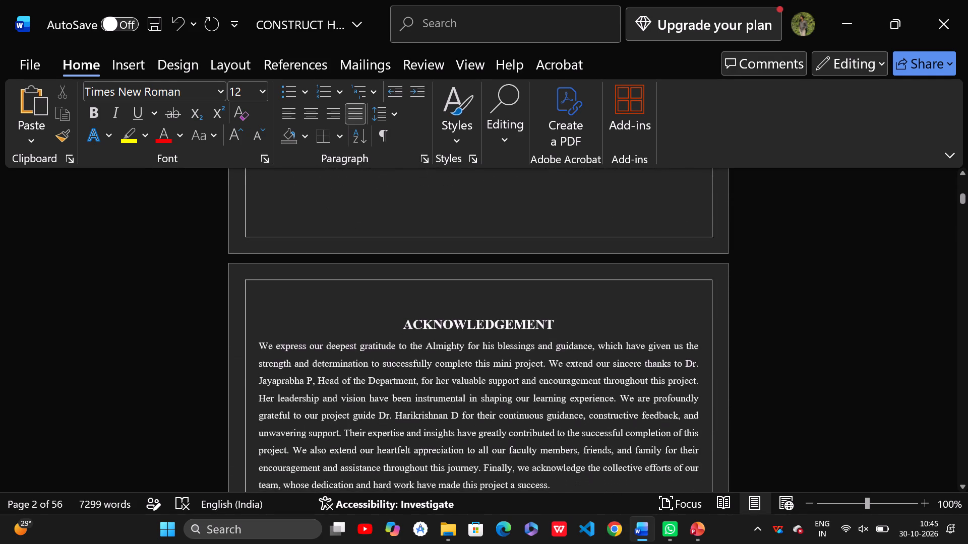
{"action": "scroll", "coordinate": [580, 264], "scroll_direction": "down", "scroll_amount": 1}
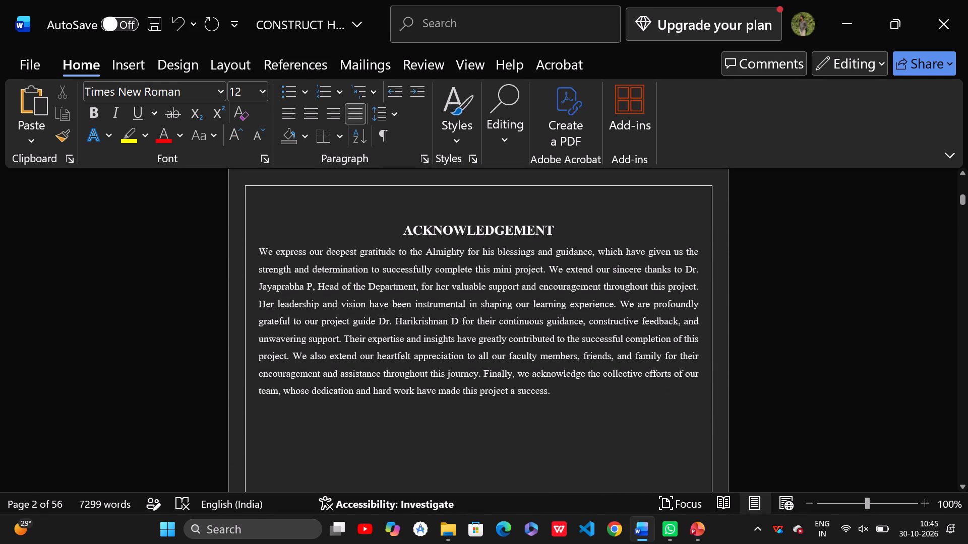
{"action": "left_click_drag", "start_coordinate": [696, 266], "coordinate": [683, 269]}
{"action": "left_click", "coordinate": [683, 269]}
{"action": "key", "text": "Return"}
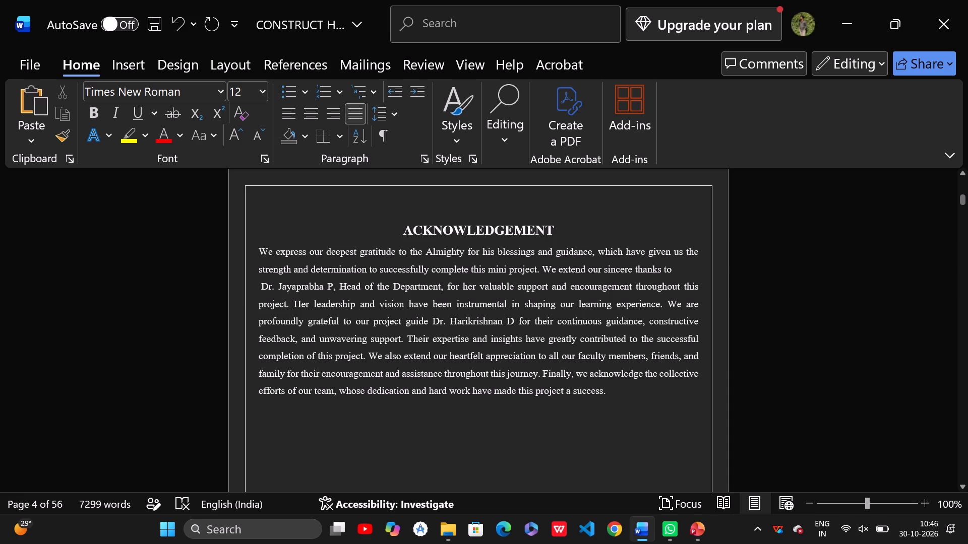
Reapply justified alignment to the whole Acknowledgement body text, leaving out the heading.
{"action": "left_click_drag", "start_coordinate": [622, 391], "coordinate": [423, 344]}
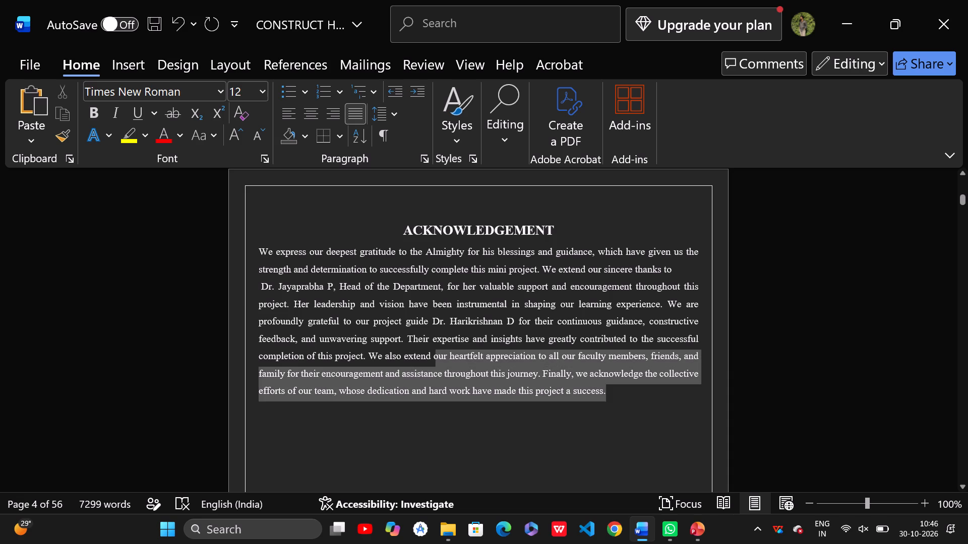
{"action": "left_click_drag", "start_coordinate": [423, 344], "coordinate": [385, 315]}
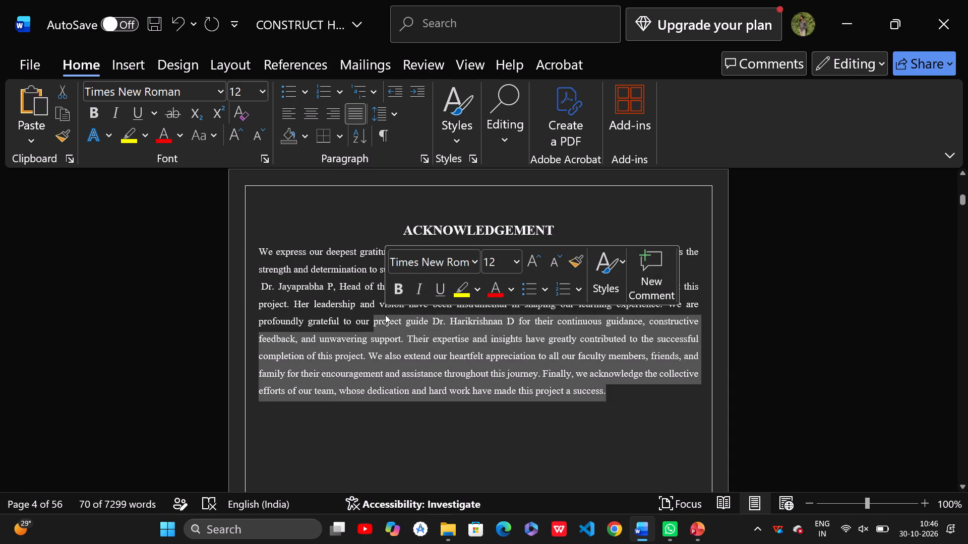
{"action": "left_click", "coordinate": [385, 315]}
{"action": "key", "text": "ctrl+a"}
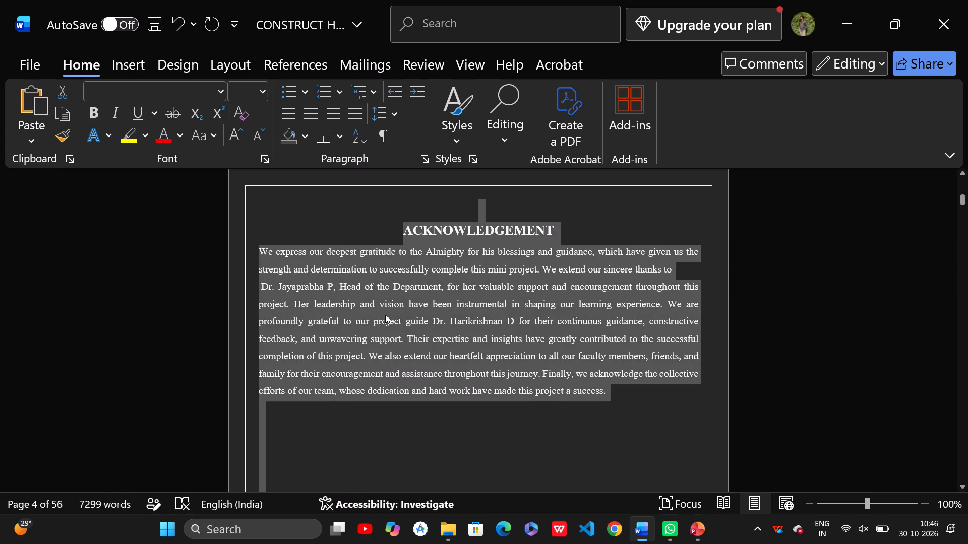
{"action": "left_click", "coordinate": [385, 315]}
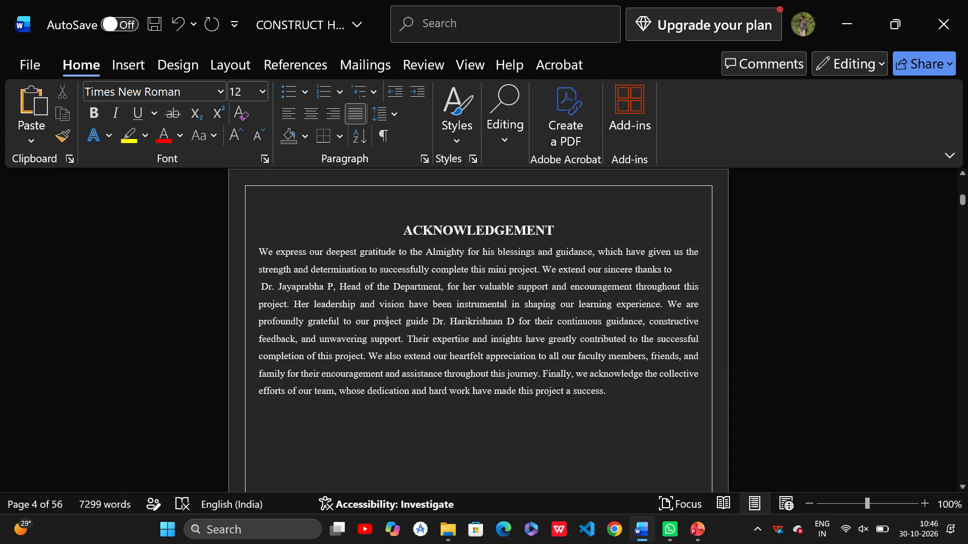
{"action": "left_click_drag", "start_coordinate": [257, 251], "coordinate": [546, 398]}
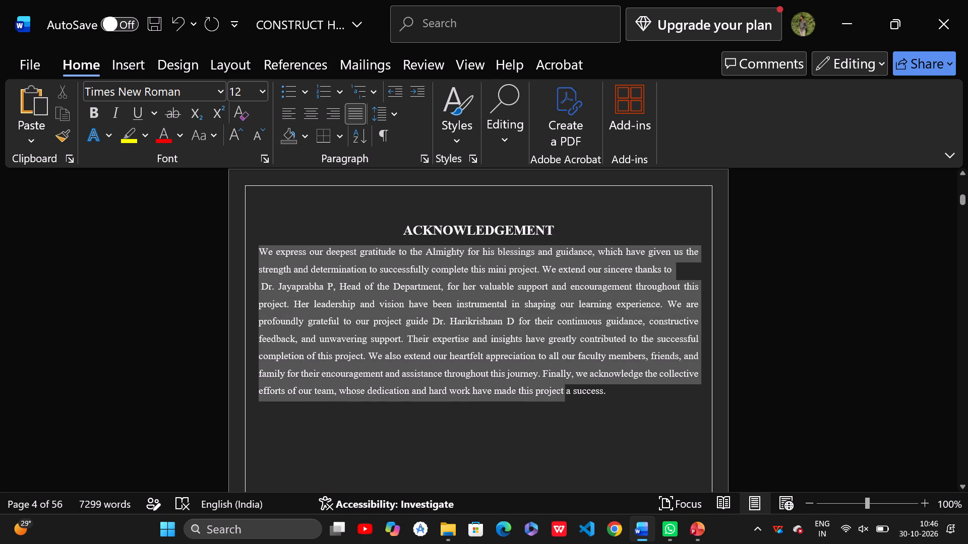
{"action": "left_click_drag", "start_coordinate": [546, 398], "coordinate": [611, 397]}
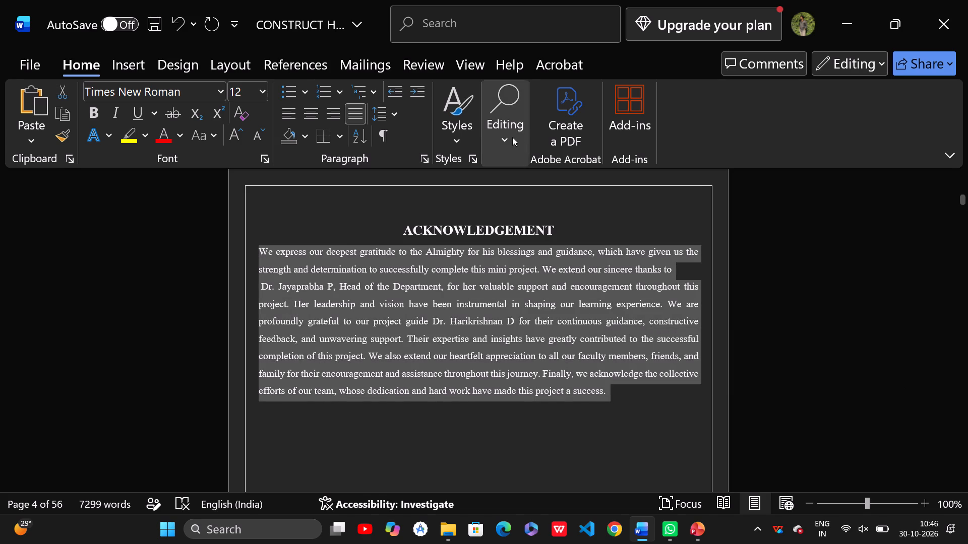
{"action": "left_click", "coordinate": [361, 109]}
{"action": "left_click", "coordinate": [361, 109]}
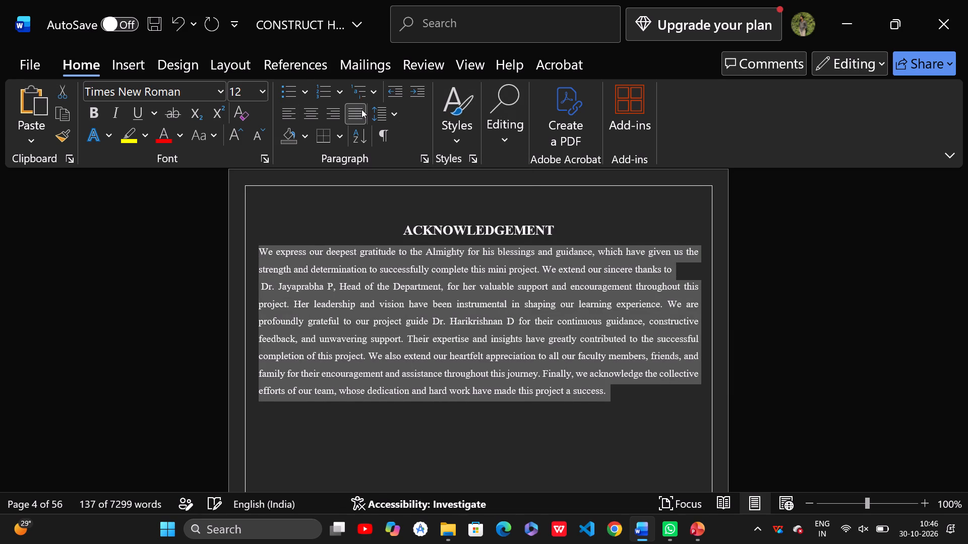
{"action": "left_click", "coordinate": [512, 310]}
Review the pages after the Acknowledgement, checking the Contents entries and the list of tables.
{"action": "scroll", "coordinate": [656, 403], "scroll_direction": "down", "scroll_amount": 2}
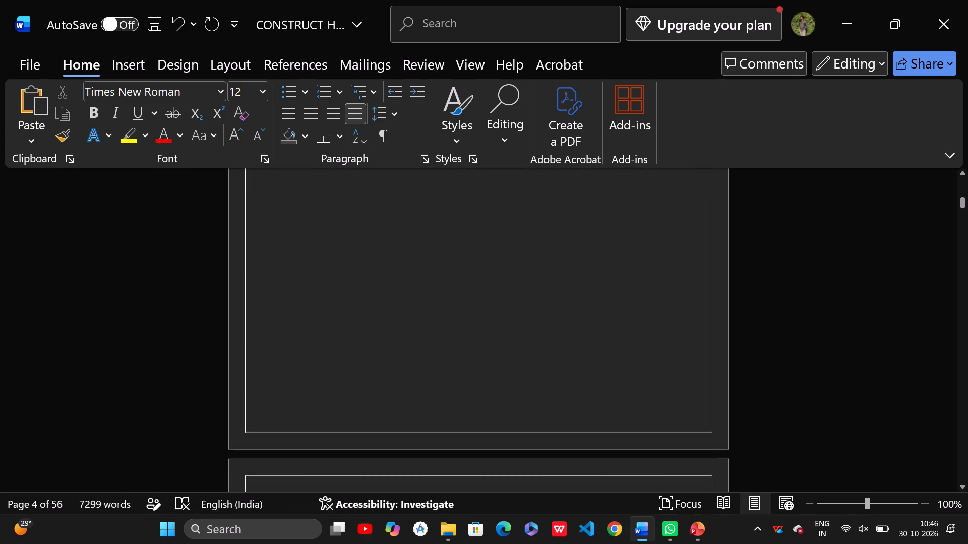
{"action": "scroll", "coordinate": [656, 403], "scroll_direction": "down", "scroll_amount": 4}
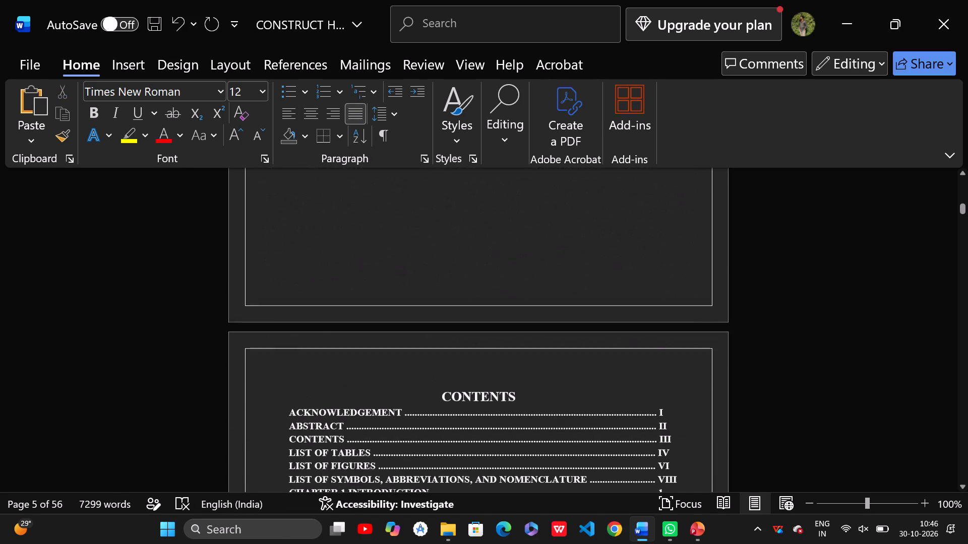
{"action": "scroll", "coordinate": [656, 403], "scroll_direction": "down", "scroll_amount": 3}
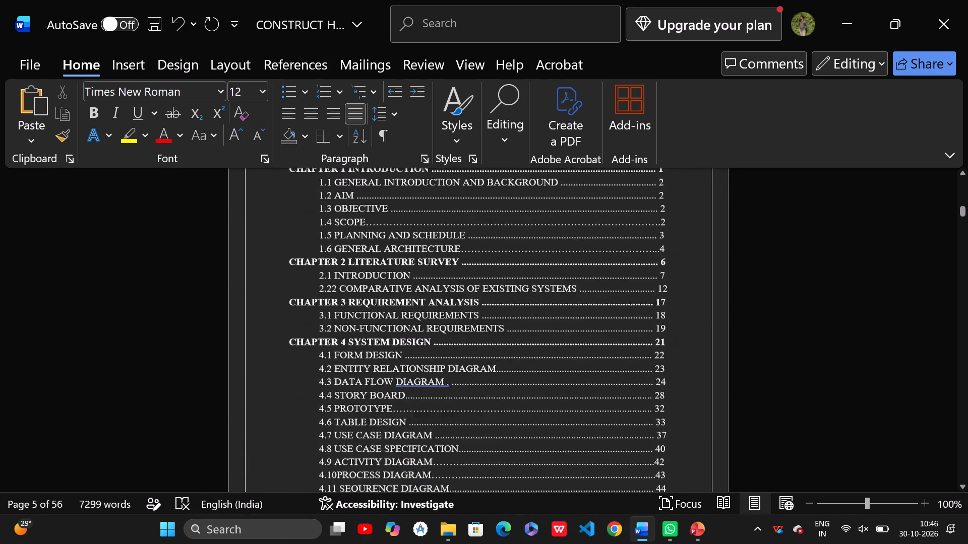
{"action": "scroll", "coordinate": [656, 403], "scroll_direction": "down", "scroll_amount": 3}
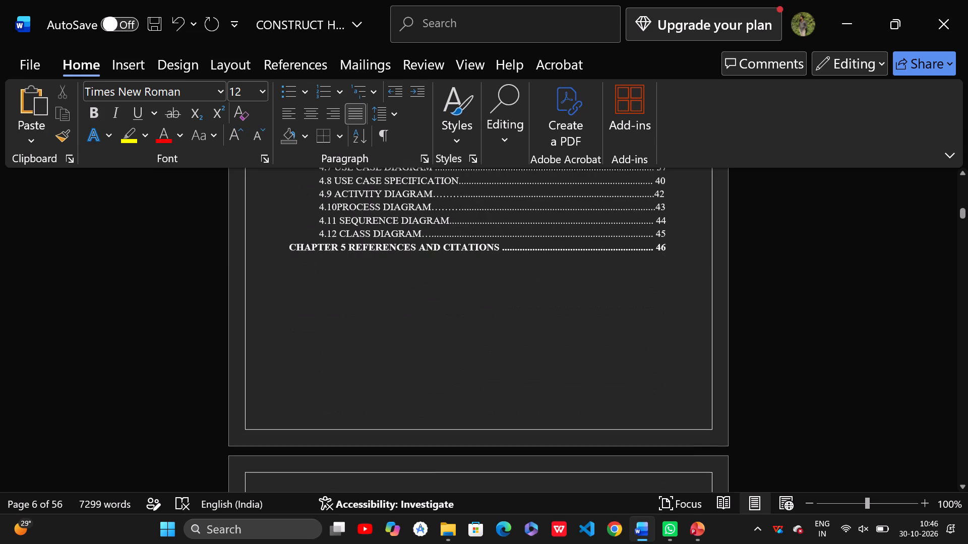
{"action": "scroll", "coordinate": [656, 403], "scroll_direction": "down", "scroll_amount": 1}
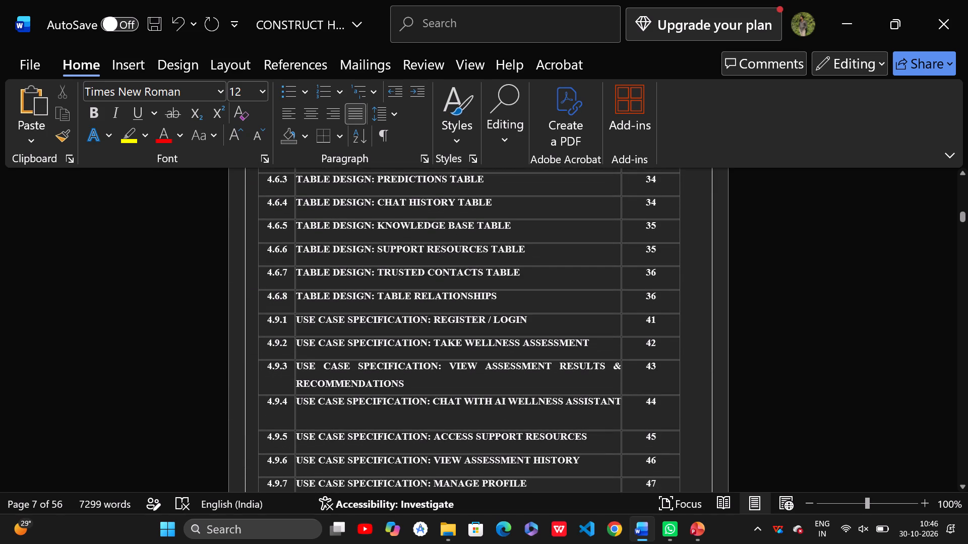
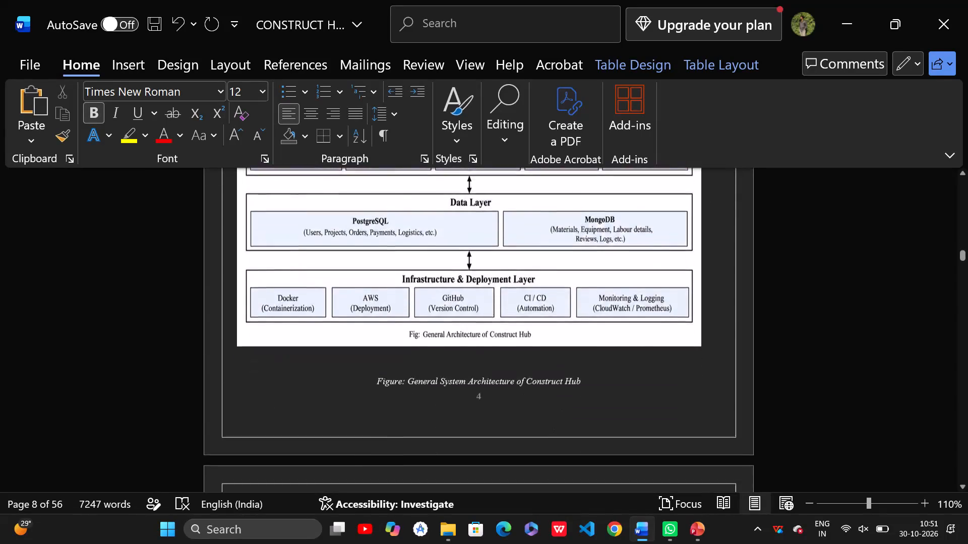
Look through the report's later chapters up to the References, then return to the comparison table in section 2.2.
{"action": "scroll", "coordinate": [505, 241], "scroll_direction": "down", "scroll_amount": 3, "text": "ctrl"}
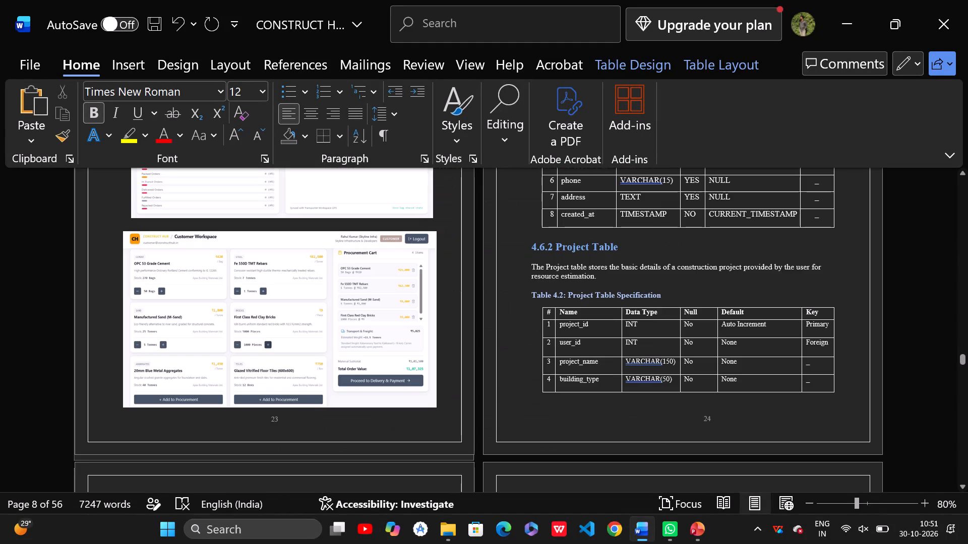
{"action": "scroll", "coordinate": [505, 241], "scroll_direction": "down", "scroll_amount": 4, "text": "ctrl"}
{"action": "scroll", "coordinate": [505, 241], "scroll_direction": "down", "scroll_amount": 1}
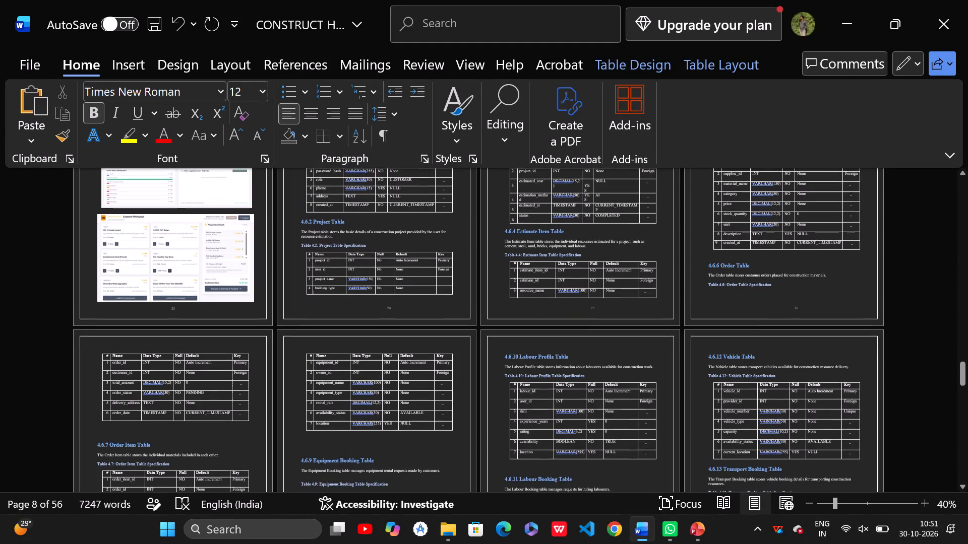
{"action": "scroll", "coordinate": [505, 241], "scroll_direction": "down", "scroll_amount": 20}
{"action": "scroll", "coordinate": [505, 241], "scroll_direction": "down", "scroll_amount": 13}
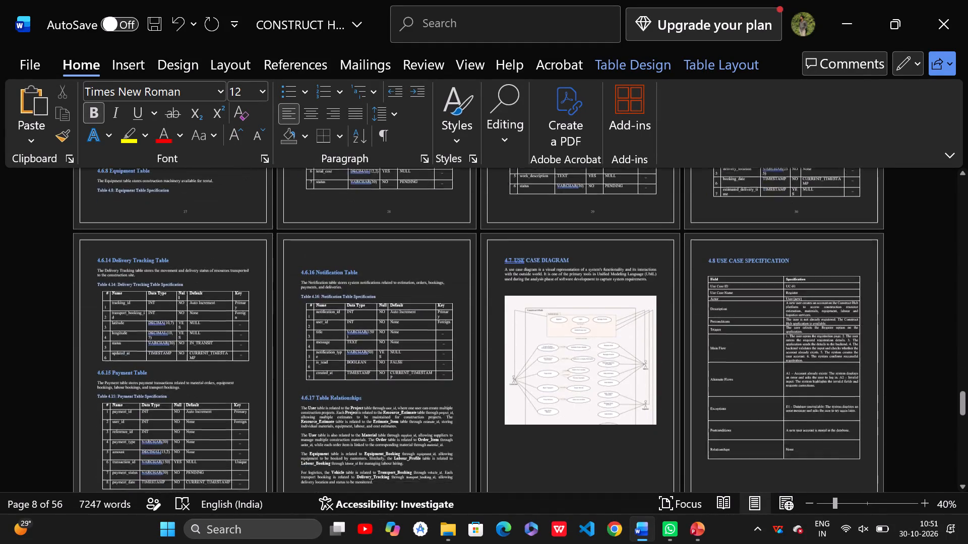
{"action": "scroll", "coordinate": [505, 241], "scroll_direction": "down", "scroll_amount": 7}
{"action": "scroll", "coordinate": [505, 241], "scroll_direction": "down", "scroll_amount": 15}
{"action": "scroll", "coordinate": [505, 241], "scroll_direction": "up", "scroll_amount": 1}
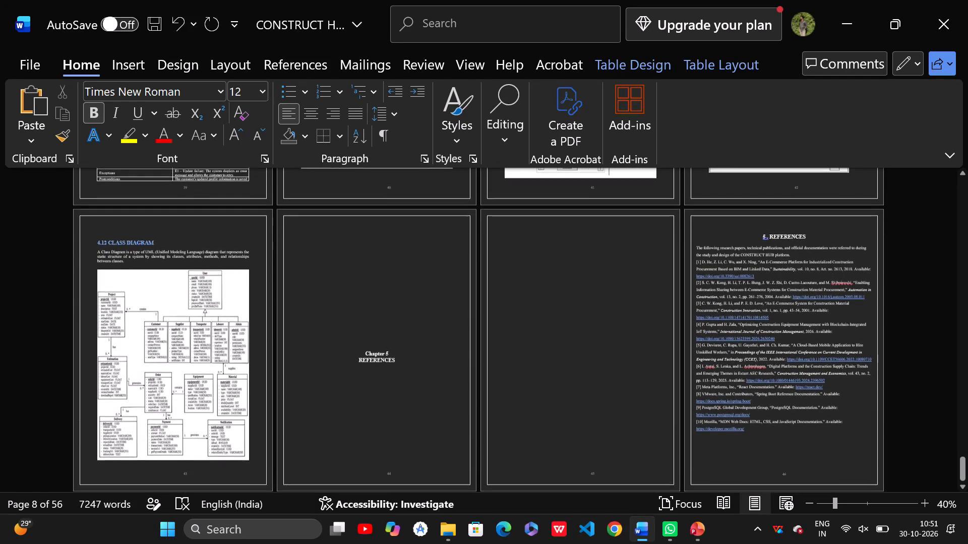
{"action": "scroll", "coordinate": [505, 241], "scroll_direction": "up", "scroll_amount": 1}
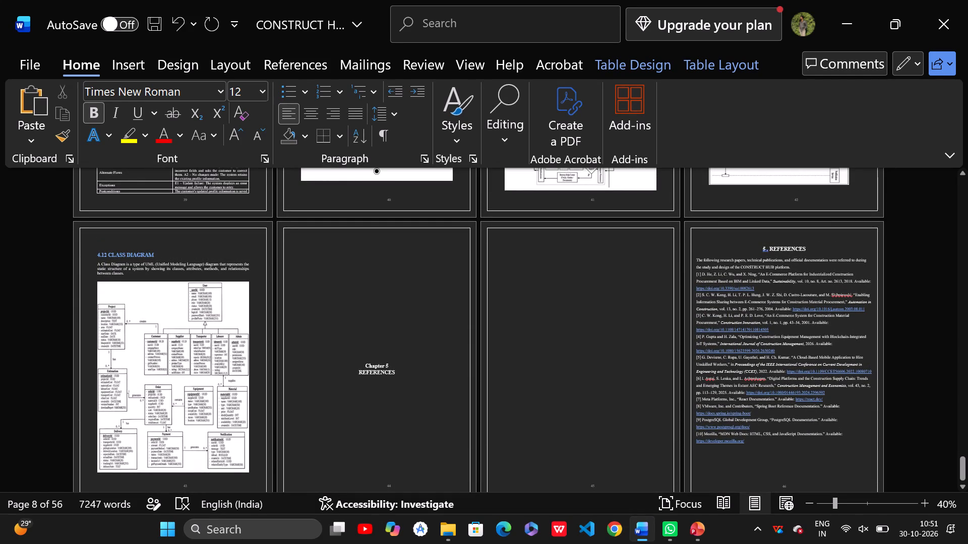
{"action": "scroll", "coordinate": [545, 284], "scroll_direction": "up", "scroll_amount": 6}
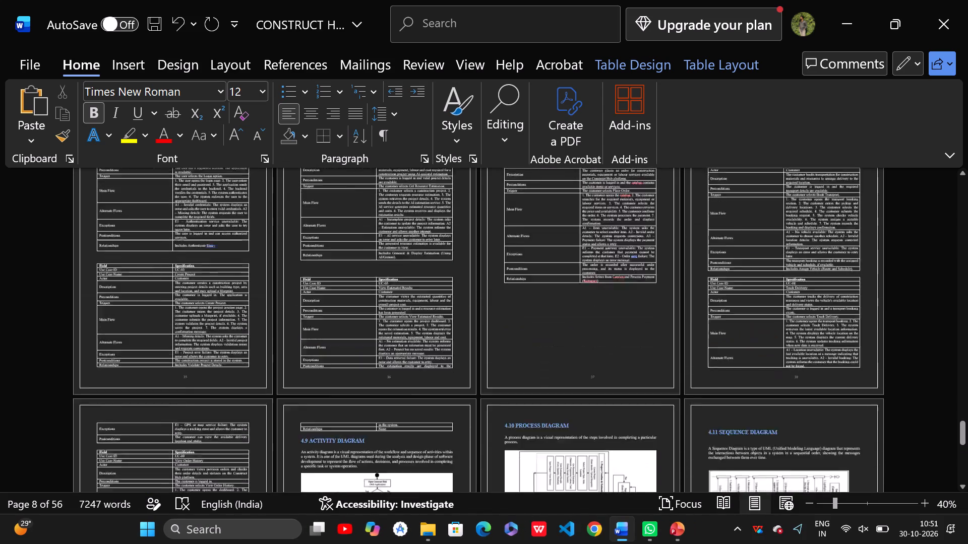
{"action": "scroll", "coordinate": [545, 284], "scroll_direction": "up", "scroll_amount": 16}
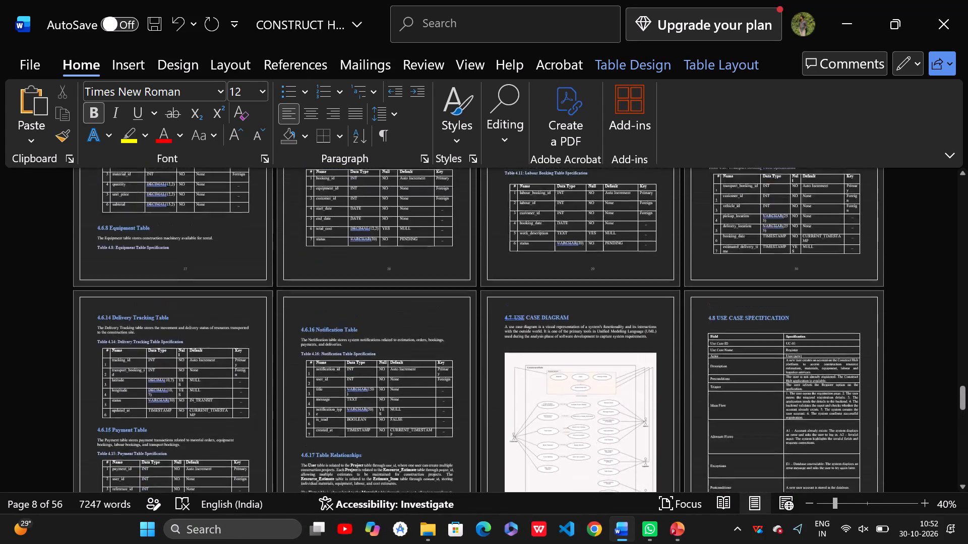
{"action": "scroll", "coordinate": [545, 284], "scroll_direction": "up", "scroll_amount": 20}
{"action": "scroll", "coordinate": [545, 284], "scroll_direction": "up", "scroll_amount": 5}
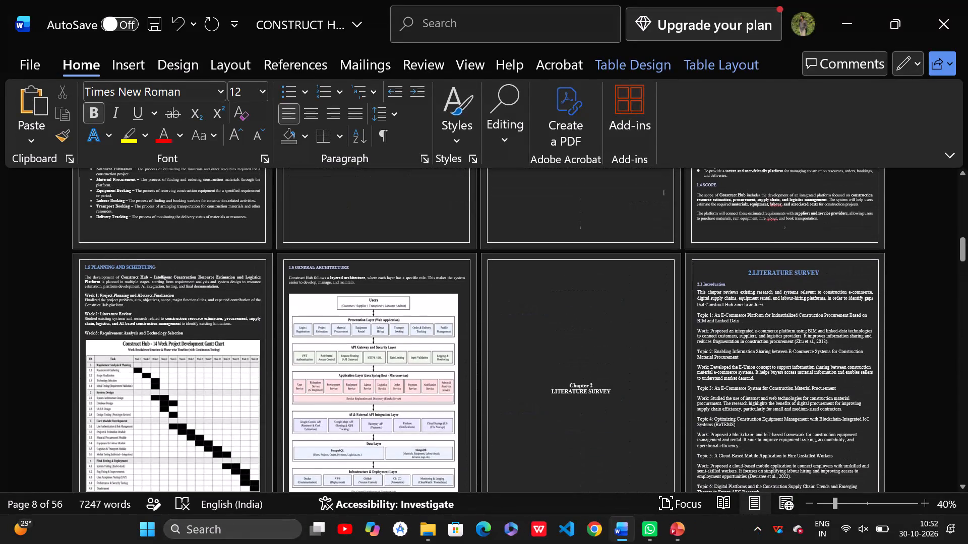
{"action": "scroll", "coordinate": [545, 284], "scroll_direction": "down", "scroll_amount": 5}
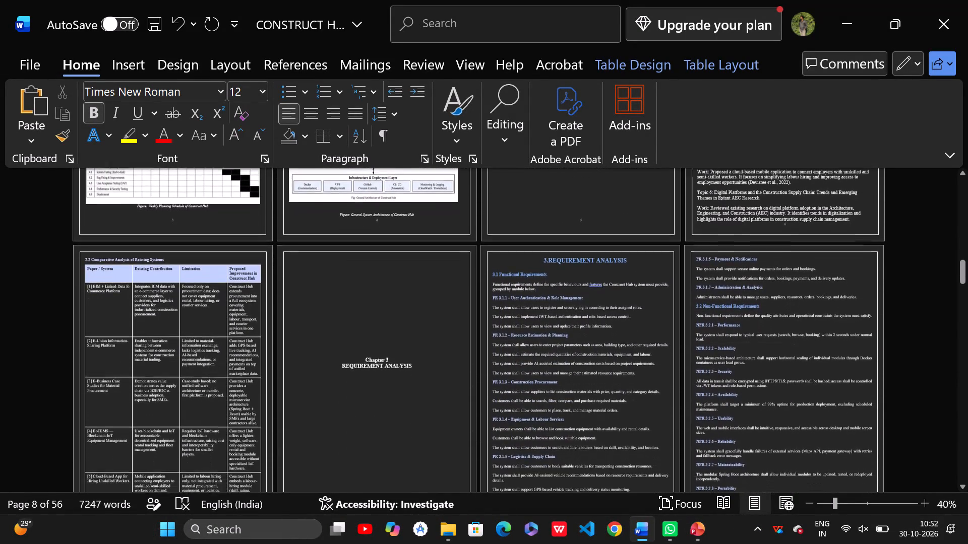
{"action": "scroll", "coordinate": [75, 273], "scroll_direction": "up", "scroll_amount": 2, "text": "ctrl"}
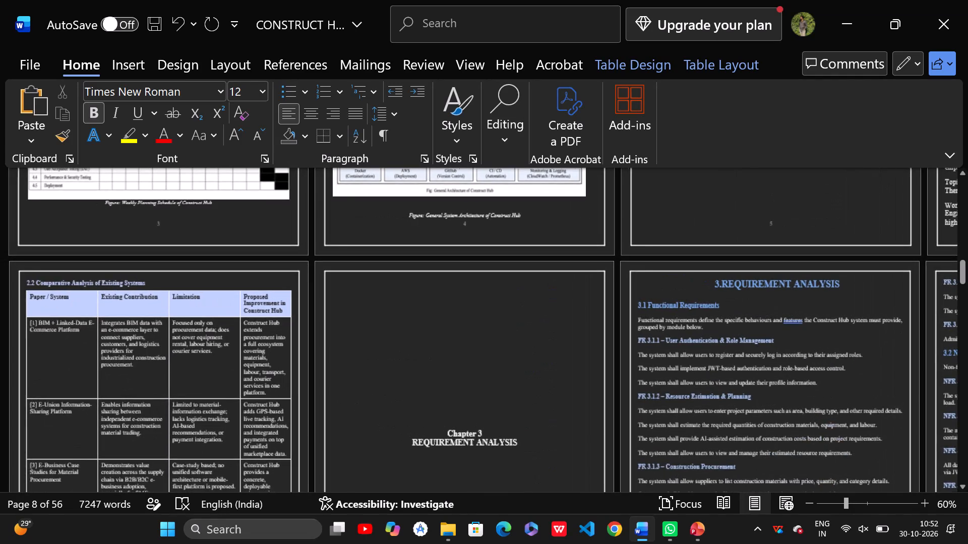
{"action": "scroll", "coordinate": [145, 315], "scroll_direction": "up", "scroll_amount": 2, "text": "ctrl"}
{"action": "scroll", "coordinate": [452, 374], "scroll_direction": "down", "scroll_amount": 3}
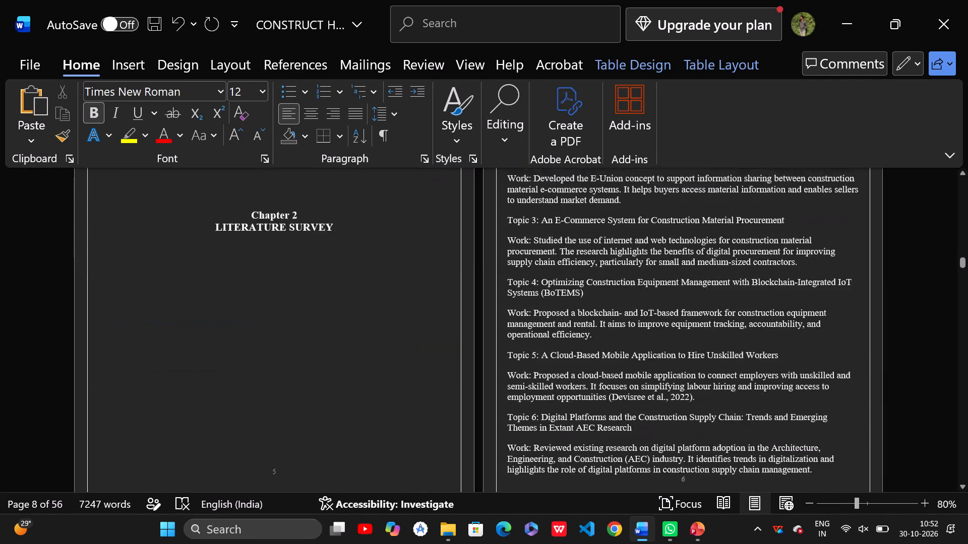
{"action": "scroll", "coordinate": [452, 374], "scroll_direction": "down", "scroll_amount": 1}
{"action": "scroll", "coordinate": [196, 380], "scroll_direction": "up", "scroll_amount": 2, "text": "ctrl"}
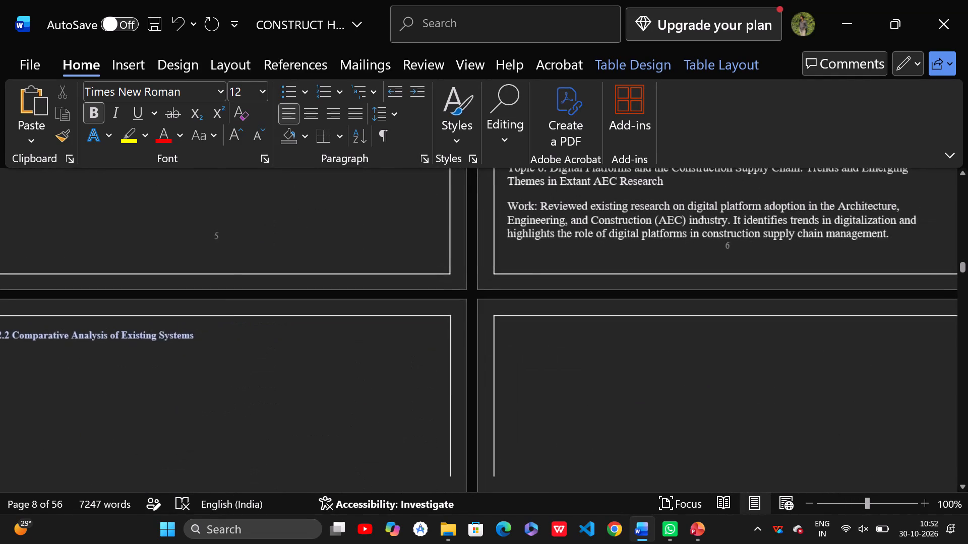
{"action": "scroll", "coordinate": [350, 405], "scroll_direction": "down", "scroll_amount": 1}
{"action": "scroll", "coordinate": [350, 405], "scroll_direction": "up", "scroll_amount": 2}
{"action": "scroll", "coordinate": [350, 405], "scroll_direction": "down", "scroll_amount": 1}
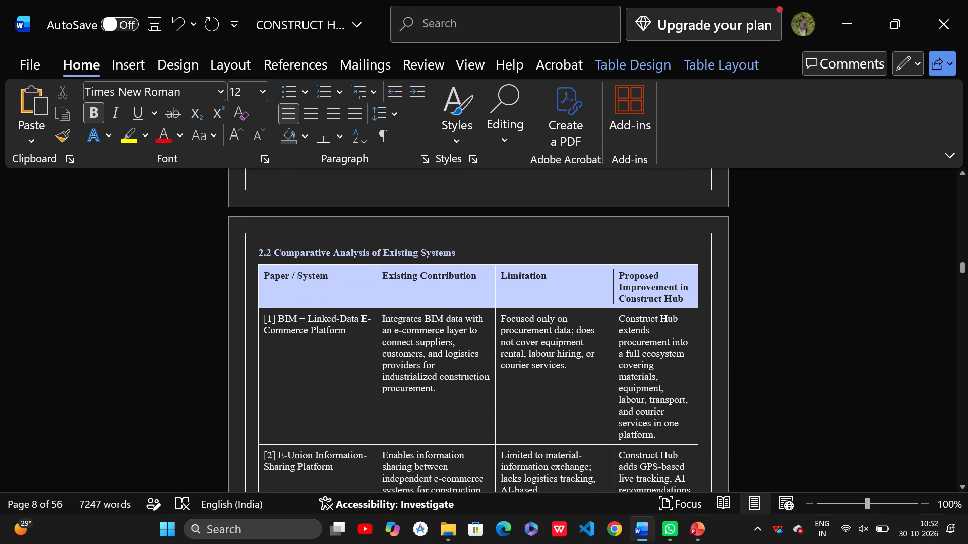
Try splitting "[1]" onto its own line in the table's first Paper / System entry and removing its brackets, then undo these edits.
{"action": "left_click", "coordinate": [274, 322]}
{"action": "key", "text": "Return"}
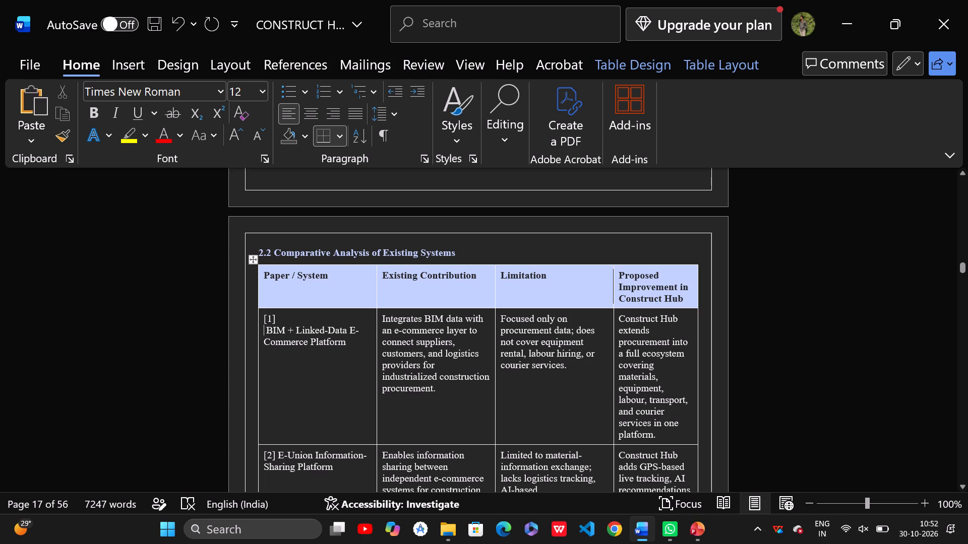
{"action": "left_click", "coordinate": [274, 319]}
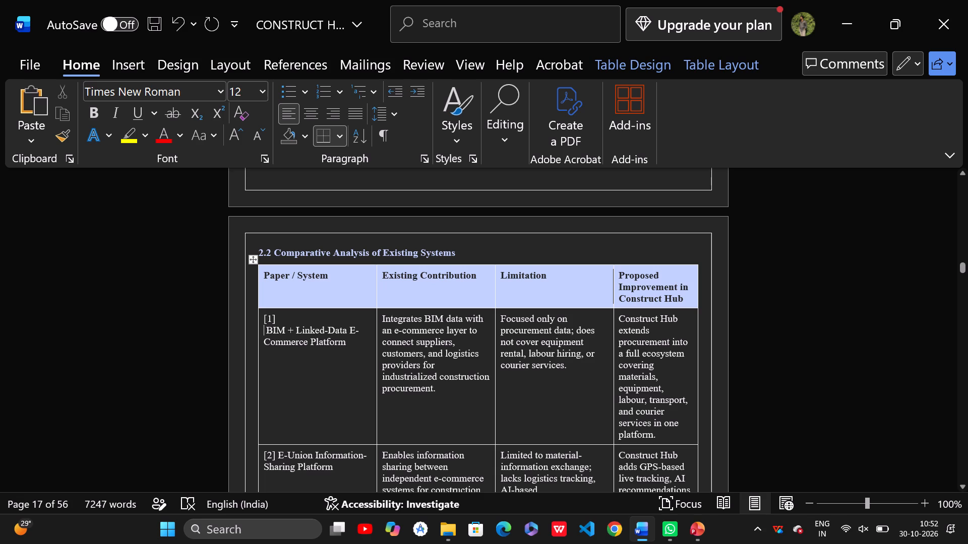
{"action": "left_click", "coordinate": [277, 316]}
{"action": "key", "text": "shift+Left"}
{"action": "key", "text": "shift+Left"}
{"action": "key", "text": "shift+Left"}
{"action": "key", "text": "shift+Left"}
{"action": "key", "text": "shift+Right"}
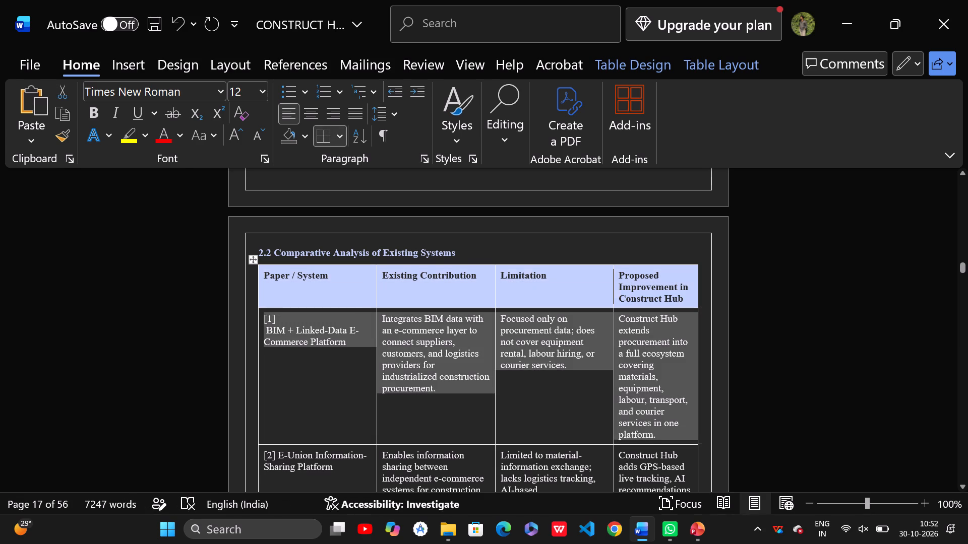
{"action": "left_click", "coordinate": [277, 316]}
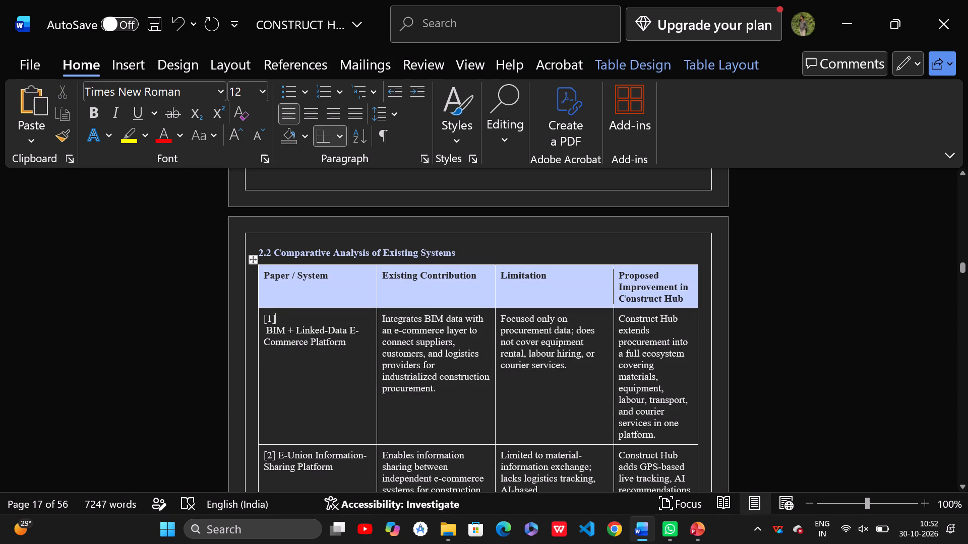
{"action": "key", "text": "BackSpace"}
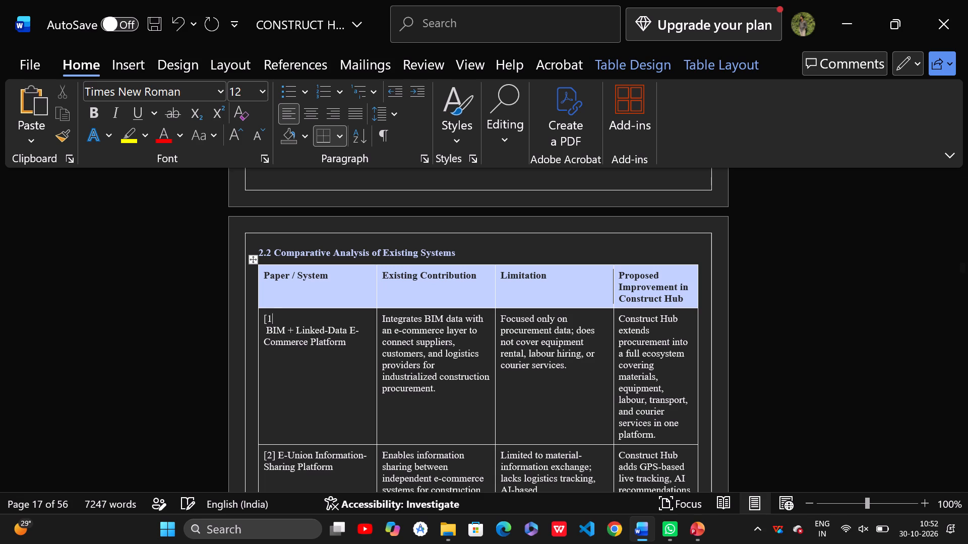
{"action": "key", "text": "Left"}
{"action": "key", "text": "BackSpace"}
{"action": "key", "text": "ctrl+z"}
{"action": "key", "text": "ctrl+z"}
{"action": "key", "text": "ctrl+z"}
Replace the "[1]" prefix of the BIM + Linked-Data E-Commerce Platform entry with "1.", without a space after it.
{"action": "key", "text": "Delete"}
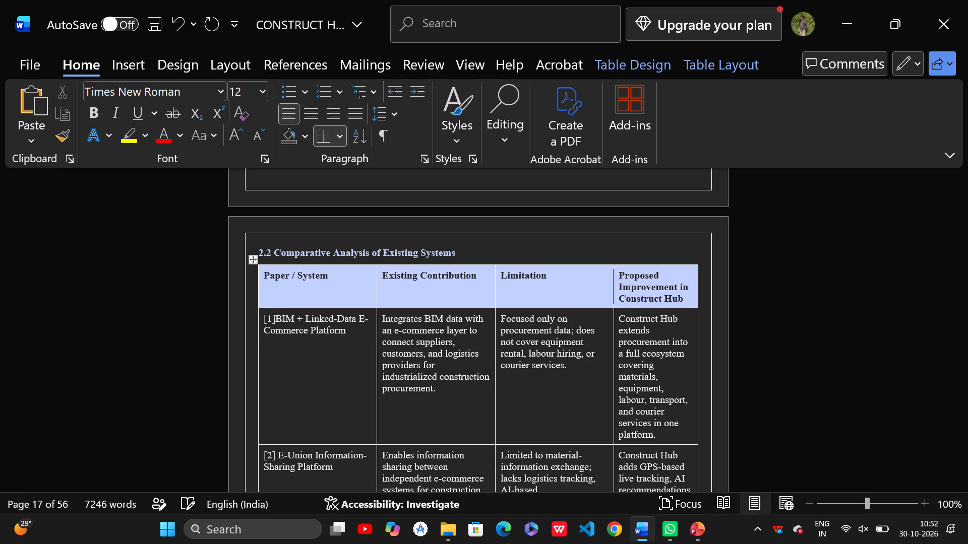
{"action": "key", "text": "BackSpace"}
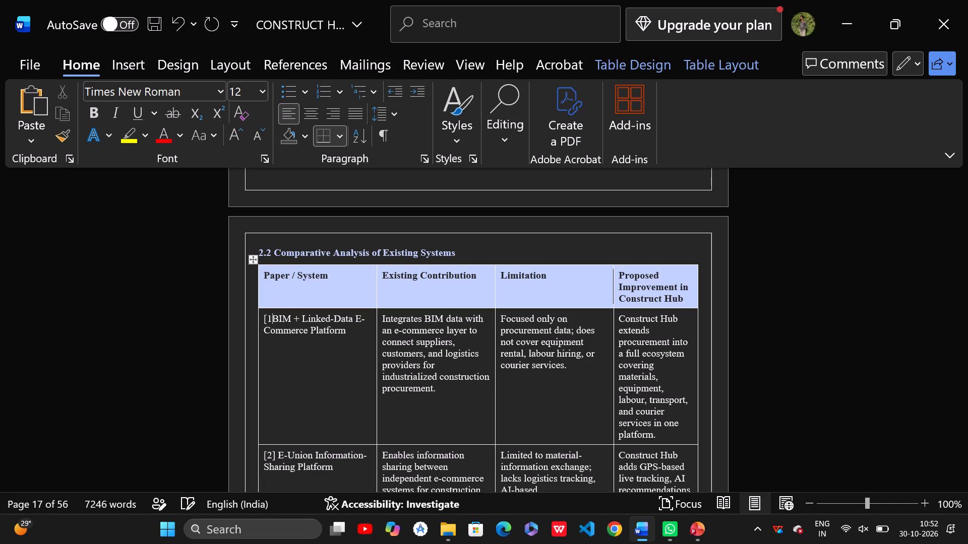
{"action": "key", "text": "Left"}
{"action": "key", "text": "BackSpace"}
{"action": "key", "text": "Right"}
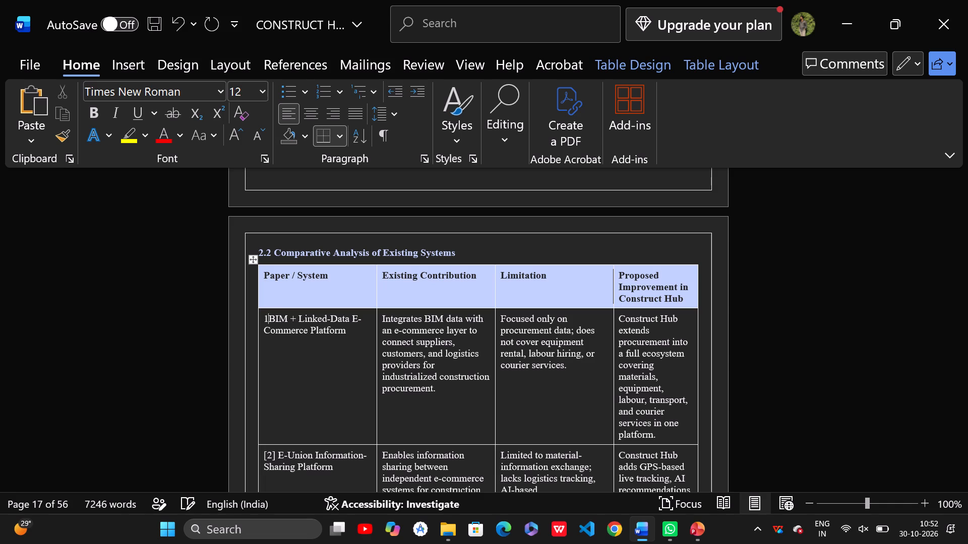
{"action": "key", "text": "period"}
Add the citation "[1]" after a space at the end of the BIM + Linked-Data E-Commerce Platform entry.
{"action": "key", "text": "Down"}
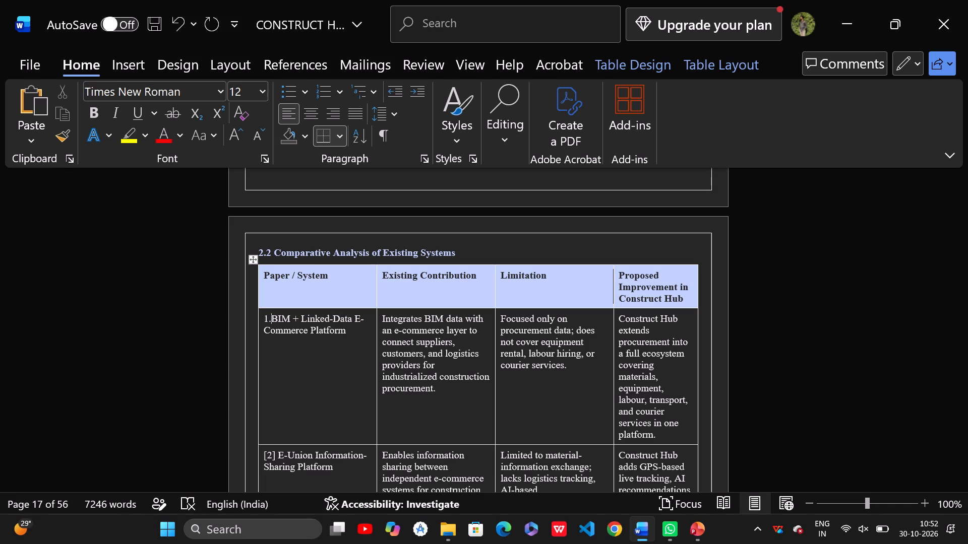
{"action": "key", "text": "Right"}
{"action": "key", "text": "Right"}
{"action": "key", "text": "Right"}
{"action": "key", "text": "Right"}
{"action": "key", "text": "Right"}
{"action": "key", "text": "Right"}
{"action": "key", "text": "Right"}
{"action": "key", "text": "Right"}
{"action": "key", "text": "Right"}
{"action": "key", "text": "Right"}
{"action": "key", "text": "Right"}
{"action": "key", "text": "Right"}
{"action": "key", "text": "Right"}
{"action": "key", "text": "Right"}
{"action": "key", "text": "Right"}
{"action": "key", "text": "Right"}
{"action": "key", "text": "Right"}
{"action": "key", "text": "Left"}
{"action": "key", "text": "space"}
{"action": "key", "text": "bracketleft"}
{"action": "type", "text": "1]"}
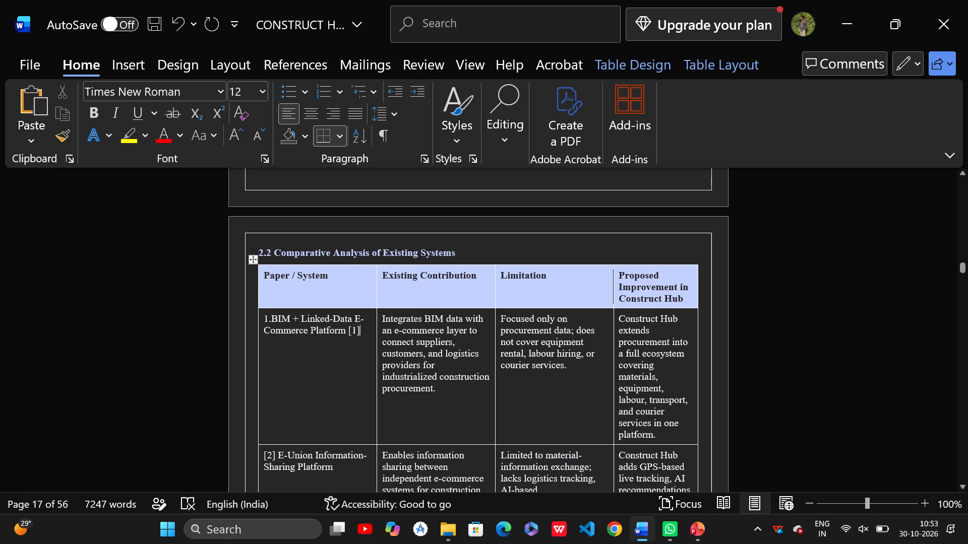
Replace the "[2]" prefix of the E-Union Information-Sharing Platform entry with "2.", keeping the space before the name.
{"action": "scroll", "coordinate": [311, 433], "scroll_direction": "down", "scroll_amount": 1}
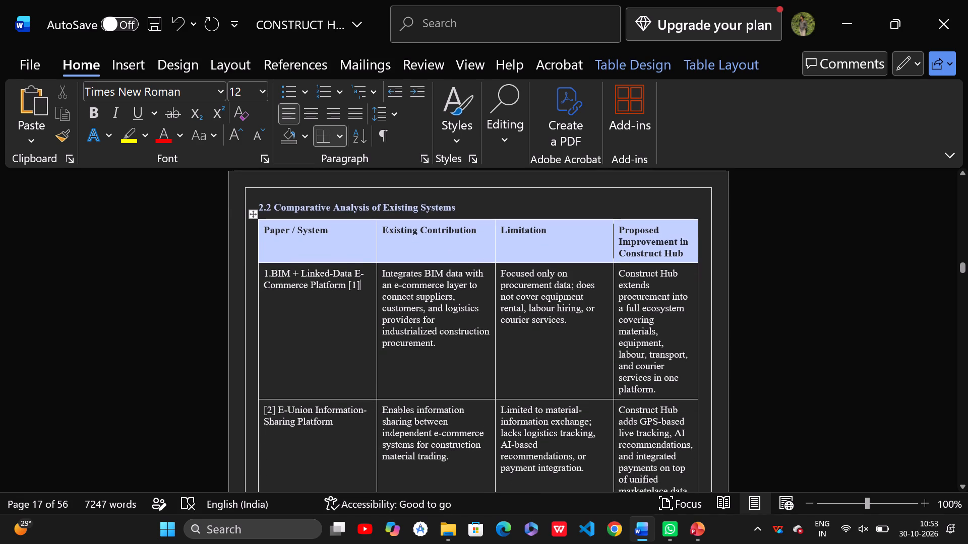
{"action": "left_click", "coordinate": [275, 413]}
{"action": "key", "text": "BackSpace"}
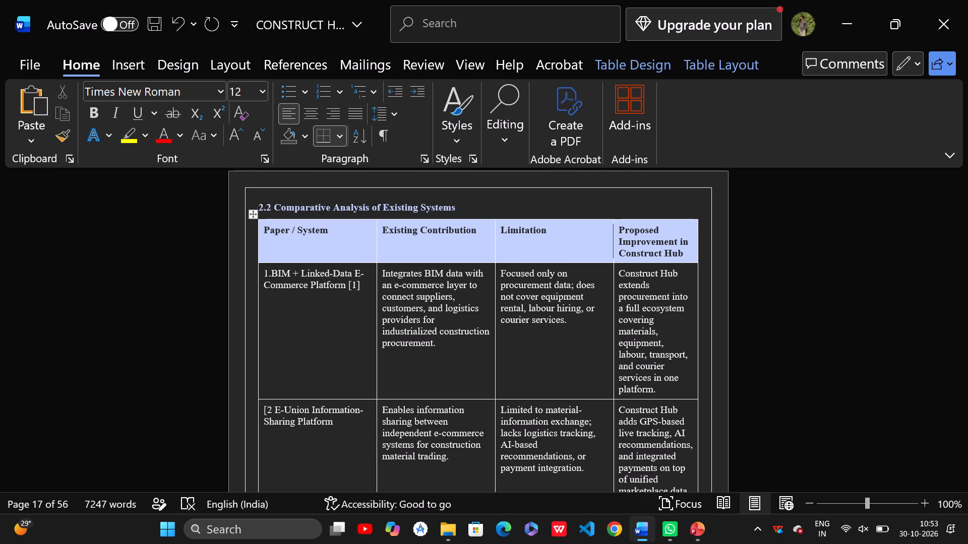
{"action": "key", "text": "period"}
{"action": "key", "text": "Left"}
{"action": "key", "text": "Left"}
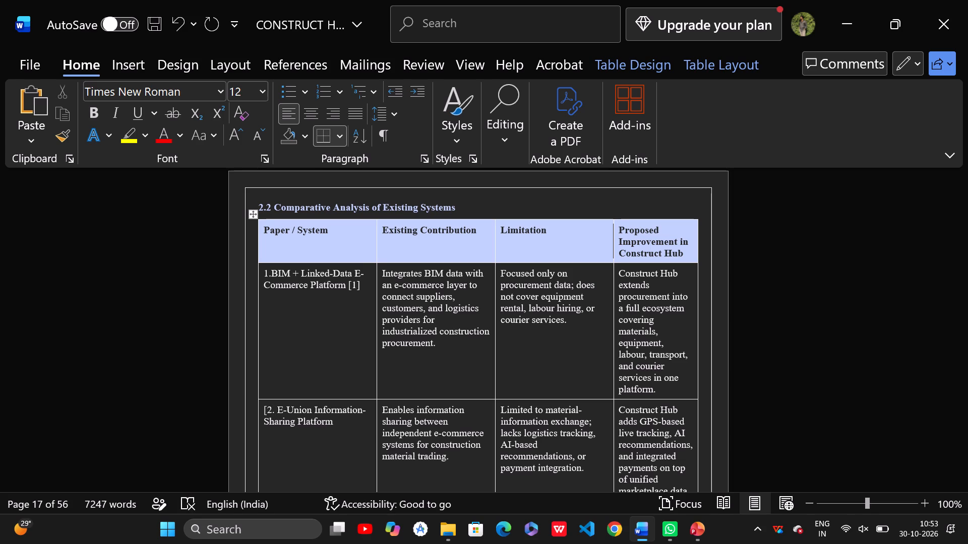
{"action": "key", "text": "BackSpace"}
Add the citation "[2]" after a space at the end of the E-Union Information-Sharing Platform entry.
{"action": "key", "text": "Down"}
{"action": "key", "text": "Right"}
{"action": "key", "text": "Right"}
{"action": "key", "text": "Right"}
{"action": "key", "text": "Right"}
{"action": "key", "text": "Right"}
{"action": "key", "text": "Right"}
{"action": "key", "text": "Right"}
{"action": "key", "text": "Right"}
{"action": "key", "text": "Right"}
{"action": "key", "text": "Right"}
{"action": "key", "text": "Right"}
{"action": "key", "text": "Right"}
{"action": "key", "text": "Right"}
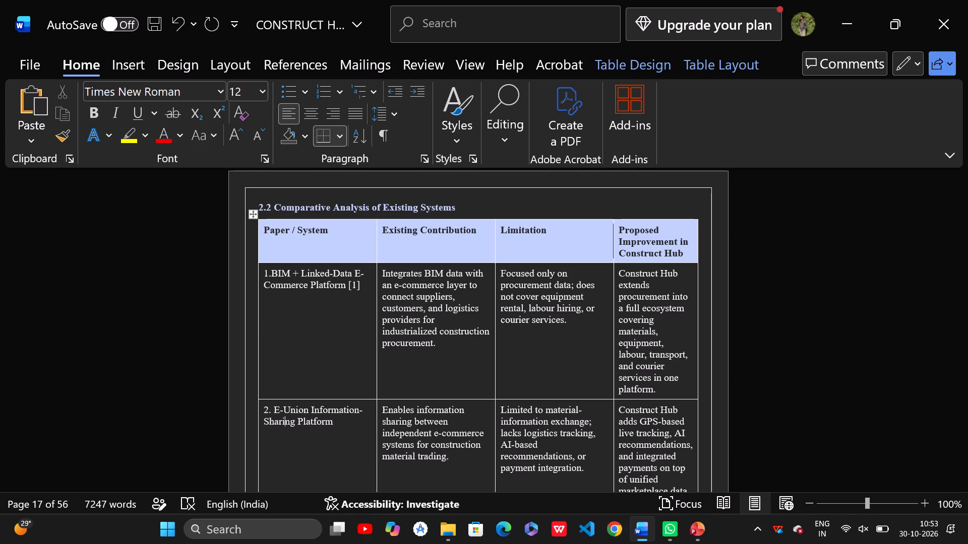
{"action": "key", "text": "Right"}
{"action": "key", "text": "Right"}
{"action": "key", "text": "Right"}
{"action": "key", "text": "Right"}
{"action": "key", "text": "Right"}
{"action": "key", "text": "Left"}
{"action": "key", "text": "Left"}
{"action": "key", "text": "space"}
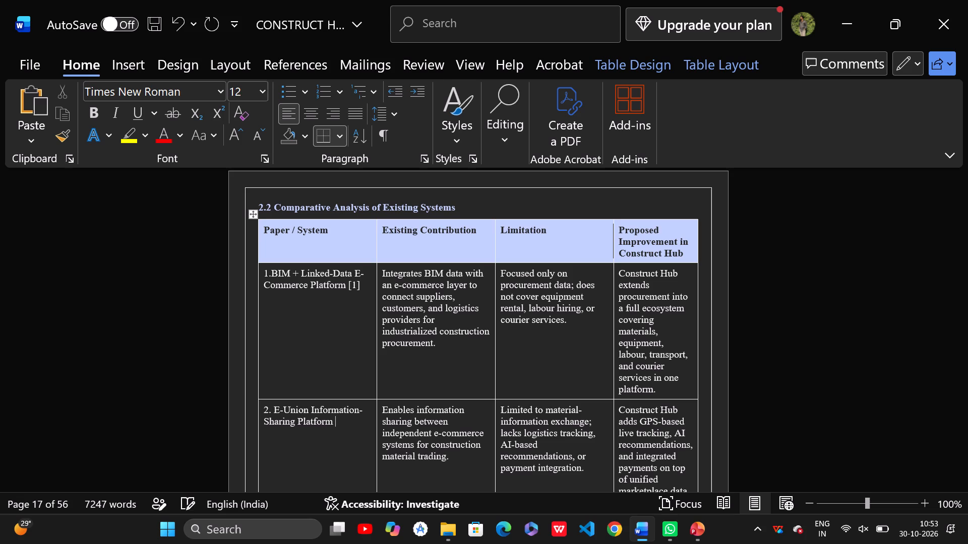
{"action": "type", "text": "[2]"}
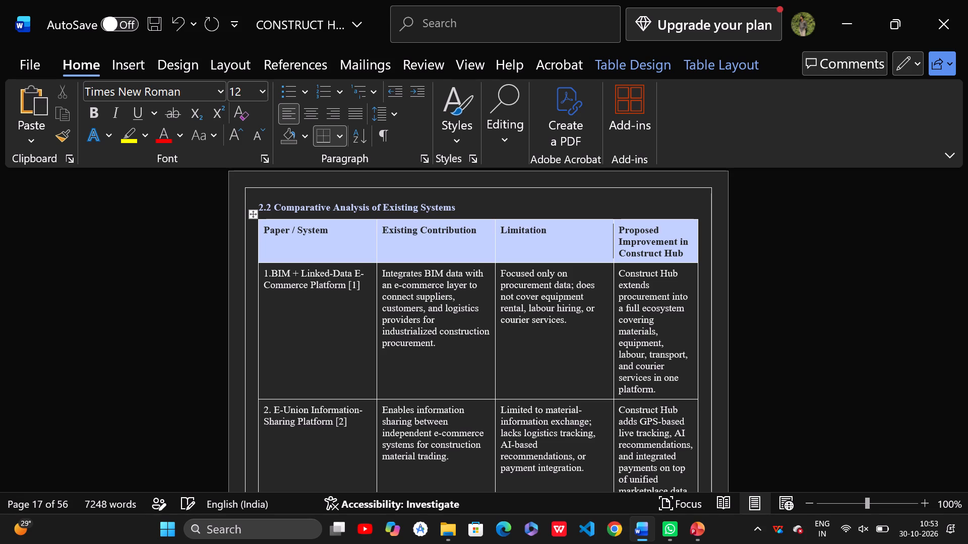
Replace the "[3]" prefix of the E-Business Case Studies entry with "3." and add "[3]" after a space at the entry's end.
{"action": "scroll", "coordinate": [275, 413], "scroll_direction": "down", "scroll_amount": 1}
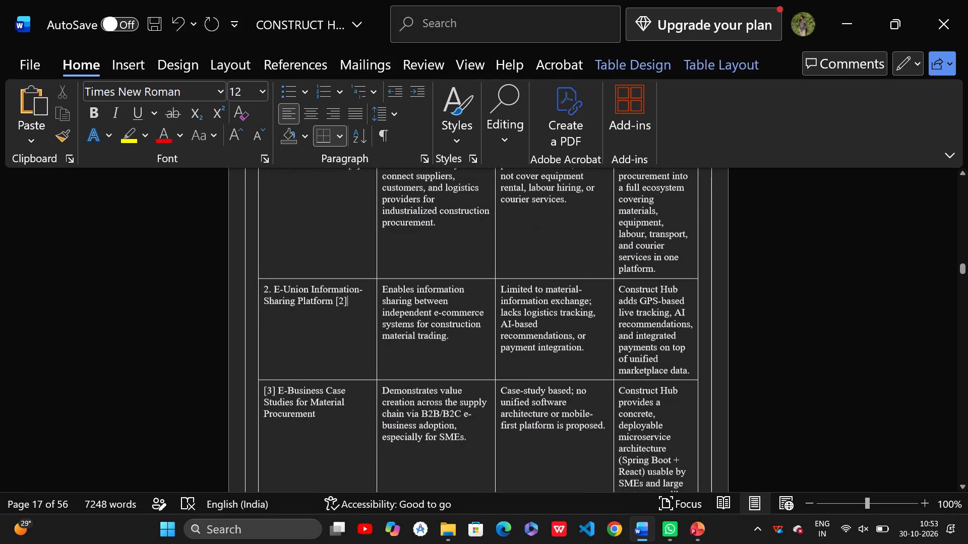
{"action": "left_click", "coordinate": [276, 393]}
{"action": "key", "text": "BackSpace"}
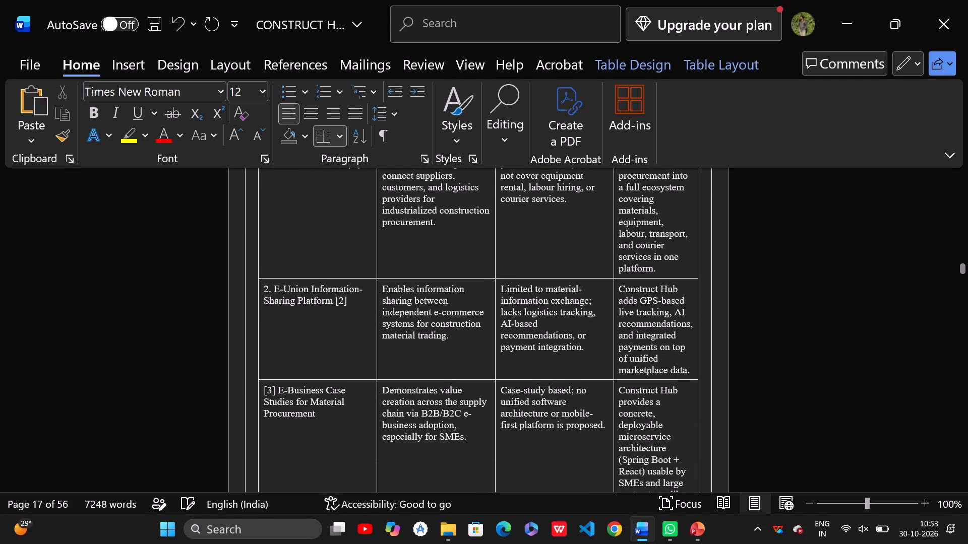
{"action": "key", "text": "BackSpace"}
{"action": "key", "text": "BackSpace"}
{"action": "type", "text": "3."}
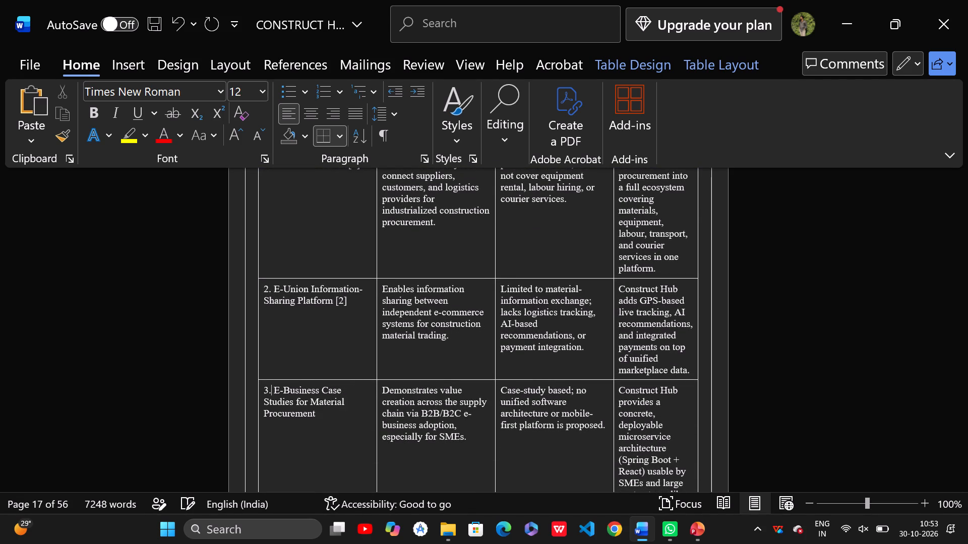
{"action": "left_click", "coordinate": [318, 415]}
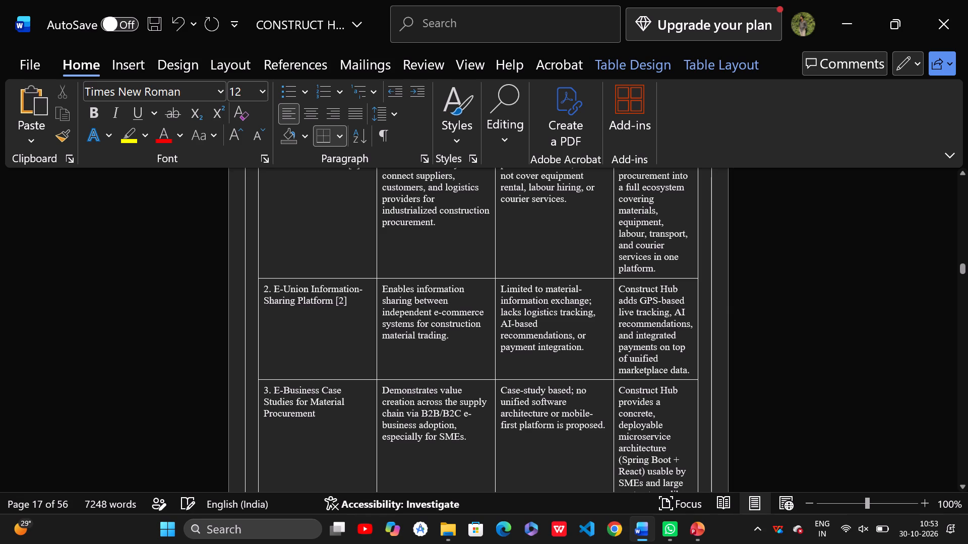
{"action": "key", "text": "space"}
{"action": "type", "text": "[3]"}
Replace the "[4]" prefix of the BoTEMS entry with "4." and add "[4]" directly after "Management", without a space.
{"action": "scroll", "coordinate": [318, 415], "scroll_direction": "down", "scroll_amount": 3}
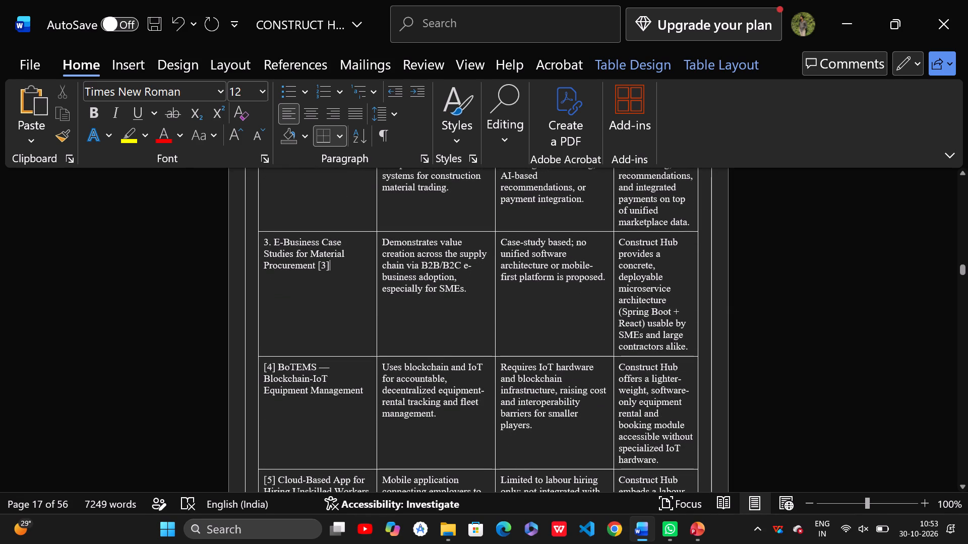
{"action": "left_click", "coordinate": [276, 366]}
{"action": "key", "text": "BackSpace"}
{"action": "key", "text": "BackSpace"}
{"action": "key", "text": "BackSpace"}
{"action": "type", "text": "4."}
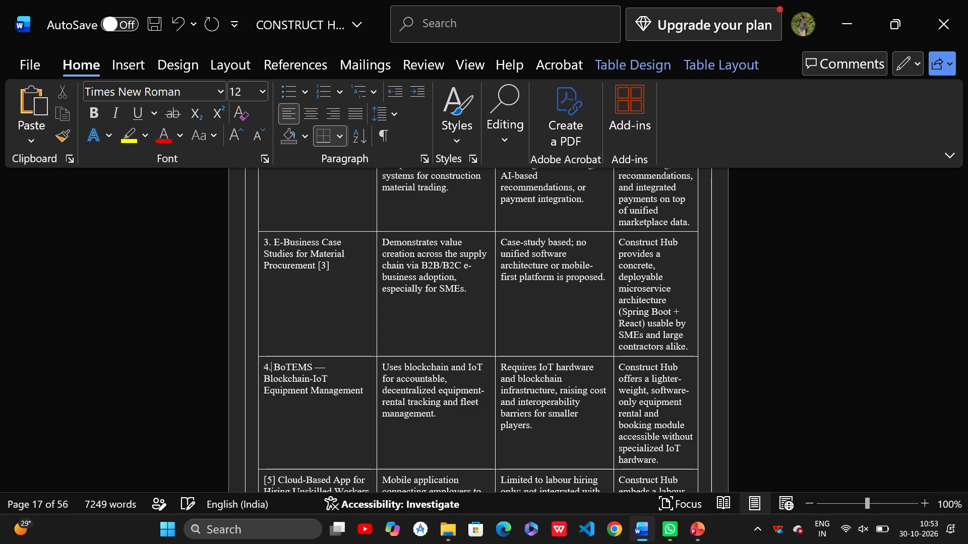
{"action": "left_click", "coordinate": [367, 392]}
{"action": "type", "text": "[4]"}
Replace the Cloud-Based App entry's "[5]" prefix with "5.", without a space after it, and add "[5]" on a new line below the entry.
{"action": "scroll", "coordinate": [379, 394], "scroll_direction": "down", "scroll_amount": 1}
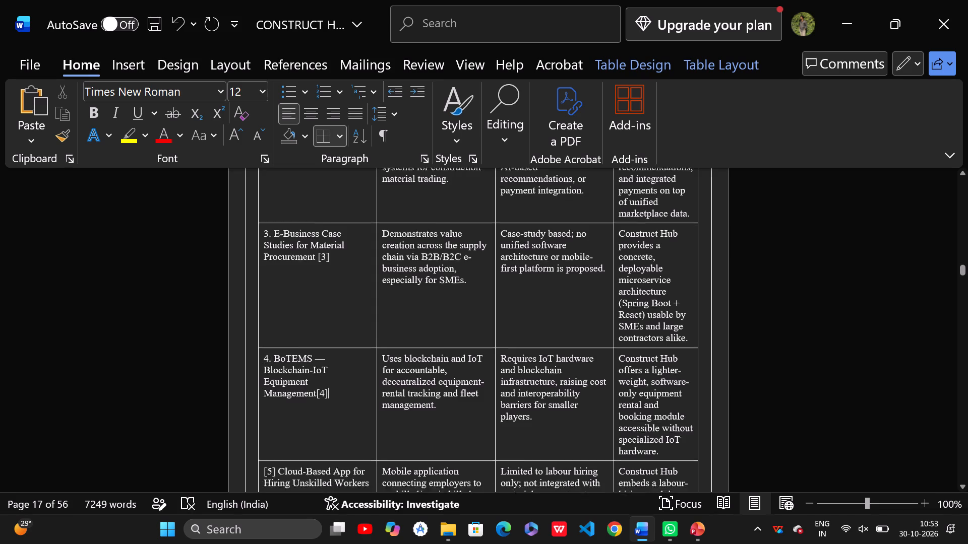
{"action": "scroll", "coordinate": [379, 394], "scroll_direction": "down", "scroll_amount": 1}
{"action": "left_click", "coordinate": [379, 394]}
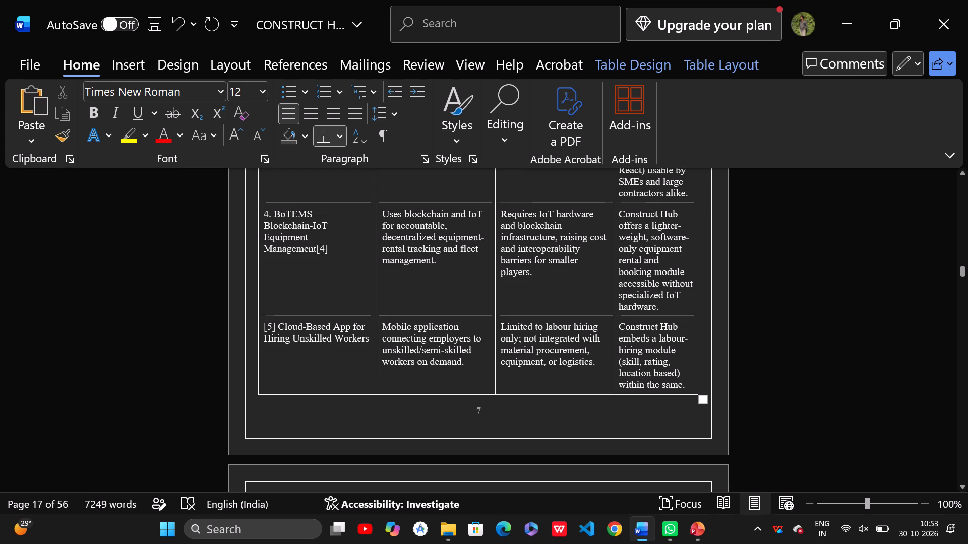
{"action": "left_click", "coordinate": [279, 324]}
{"action": "key", "text": "BackSpace"}
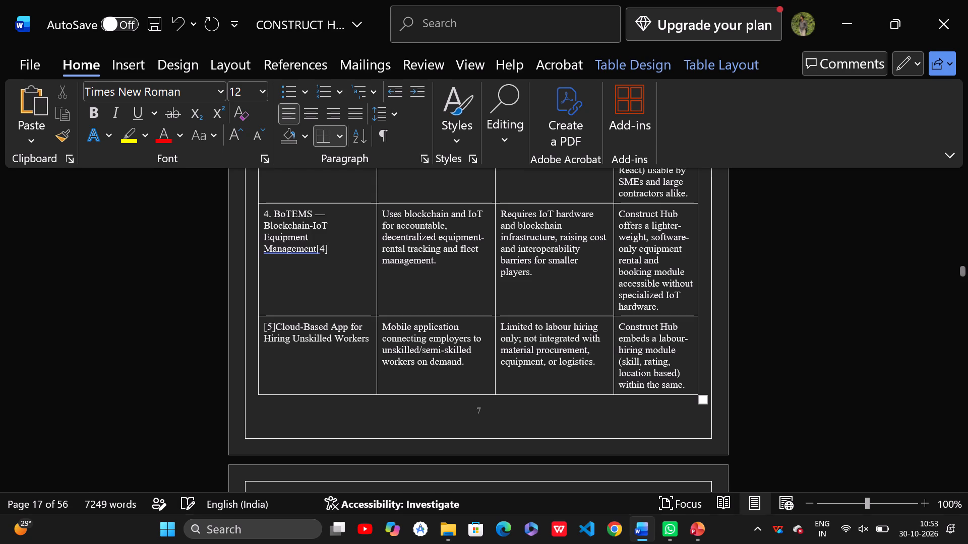
{"action": "key", "text": "BackSpace"}
{"action": "key", "text": "BackSpace"}
{"action": "key", "text": "BackSpace"}
{"action": "type", "text": "5."}
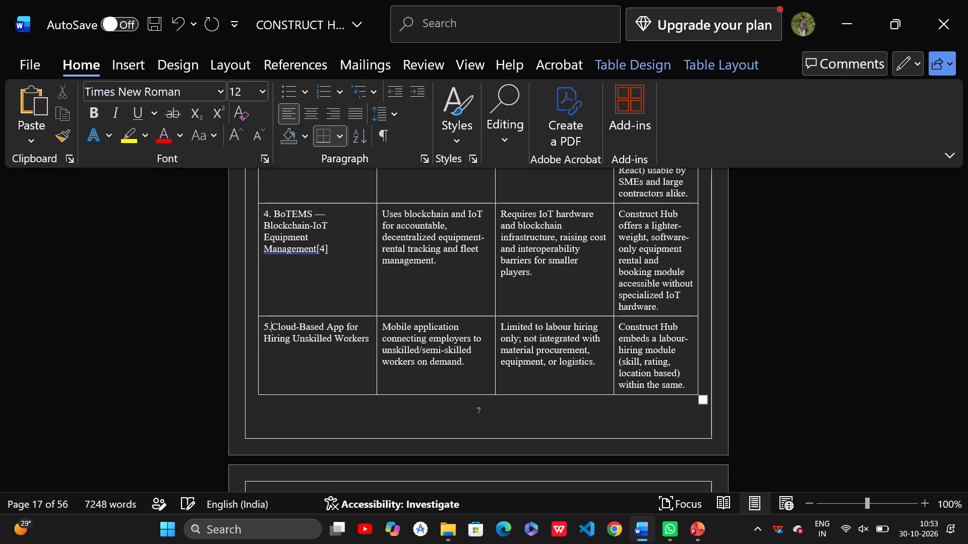
{"action": "left_click", "coordinate": [368, 338]}
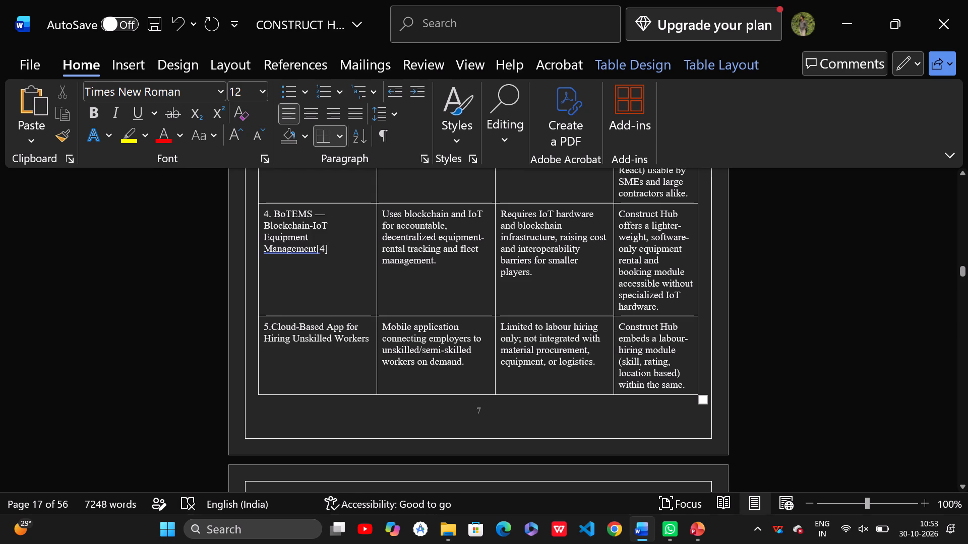
{"action": "key", "text": "Return"}
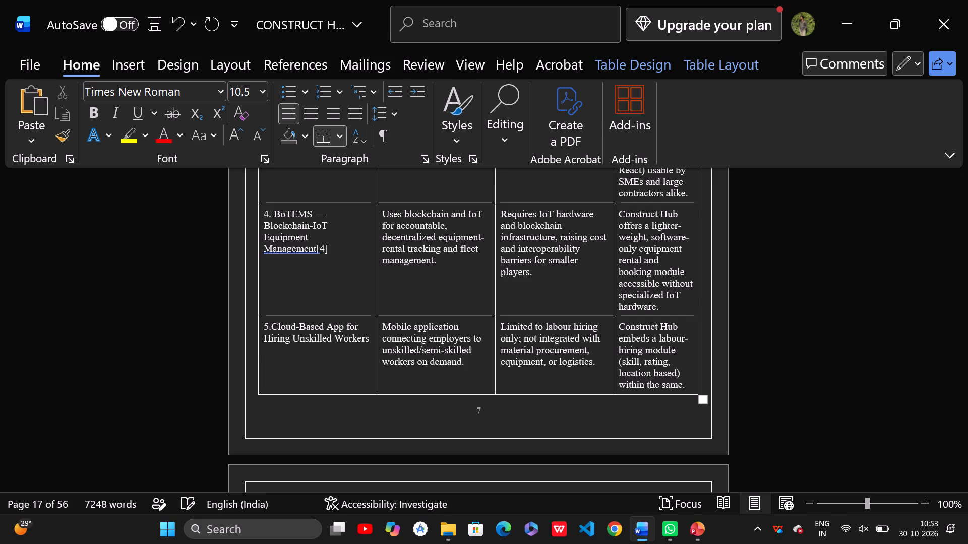
{"action": "type", "text": "[5]"}
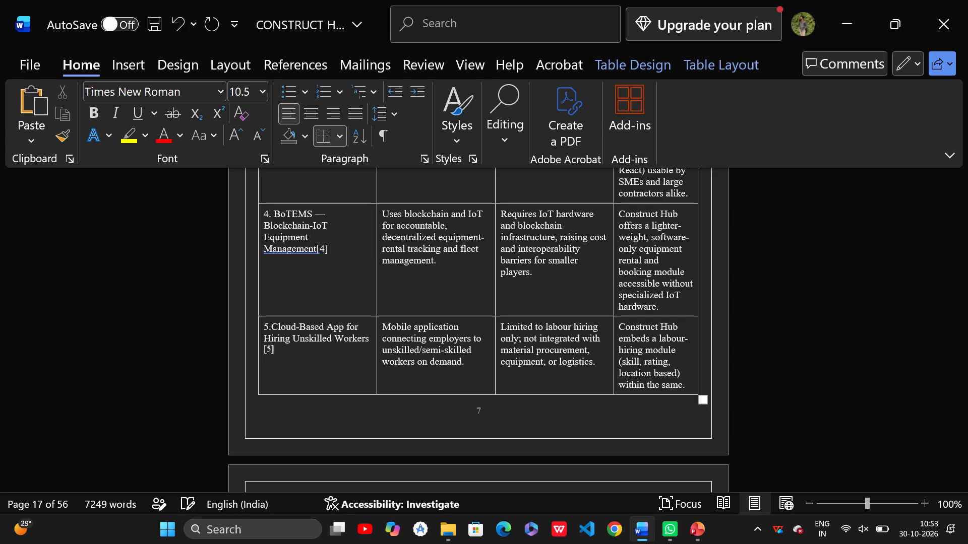
Delete the blank page between the Chapter 5 title page and the References list.
{"action": "scroll", "coordinate": [368, 338], "scroll_direction": "down", "scroll_amount": 7}
{"action": "scroll", "coordinate": [368, 338], "scroll_direction": "down", "scroll_amount": 20}
{"action": "scroll", "coordinate": [368, 338], "scroll_direction": "down", "scroll_amount": 20}
{"action": "scroll", "coordinate": [368, 338], "scroll_direction": "down", "scroll_amount": 20}
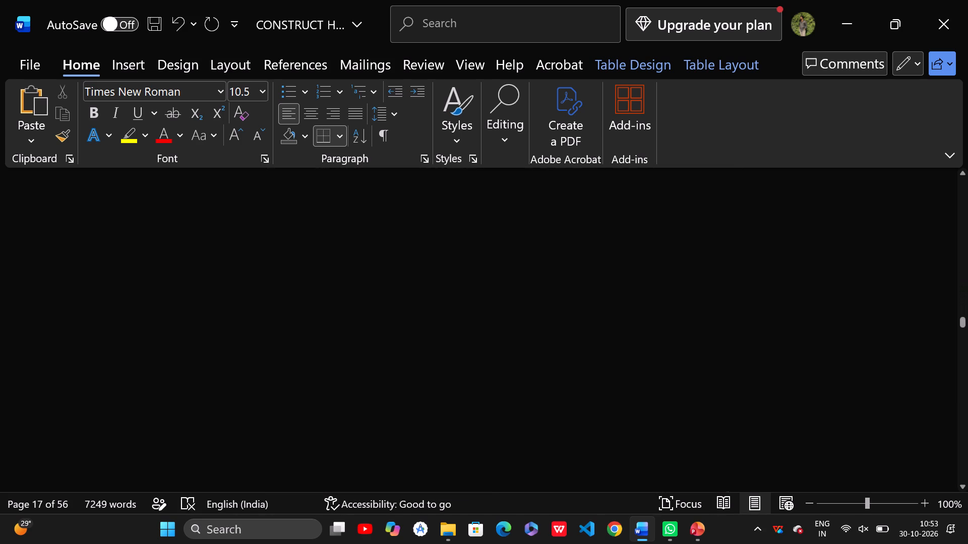
{"action": "scroll", "coordinate": [368, 338], "scroll_direction": "down", "scroll_amount": 20}
{"action": "scroll", "coordinate": [368, 338], "scroll_direction": "down", "scroll_amount": 20}
{"action": "scroll", "coordinate": [368, 338], "scroll_direction": "down", "scroll_amount": 20}
{"action": "scroll", "coordinate": [368, 338], "scroll_direction": "down", "scroll_amount": 5}
{"action": "scroll", "coordinate": [368, 338], "scroll_direction": "up", "scroll_amount": 1}
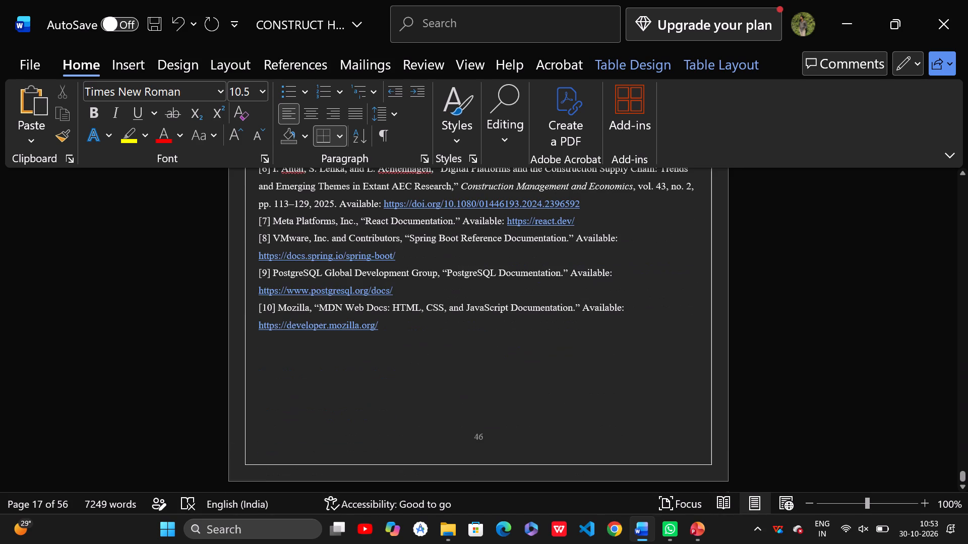
{"action": "scroll", "coordinate": [368, 338], "scroll_direction": "up", "scroll_amount": 4}
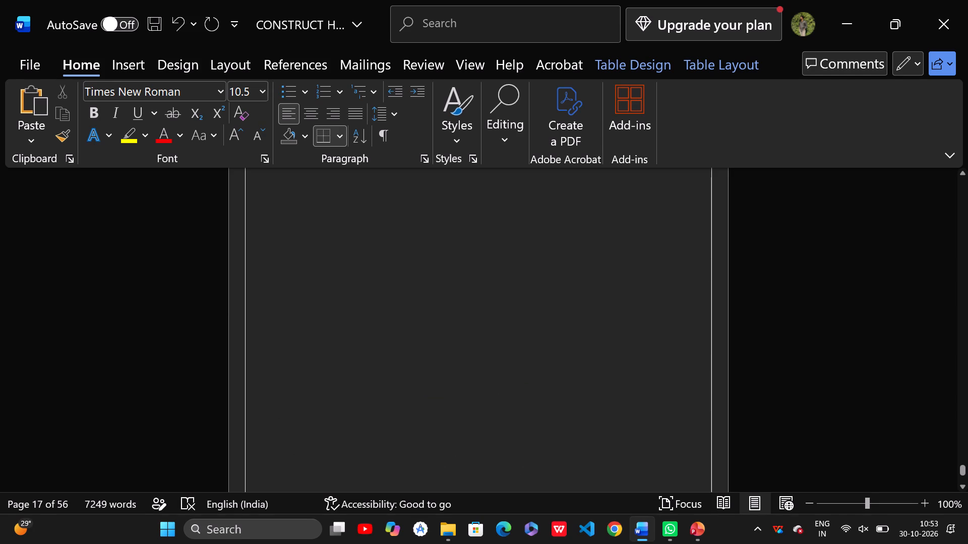
{"action": "scroll", "coordinate": [394, 357], "scroll_direction": "up", "scroll_amount": 3}
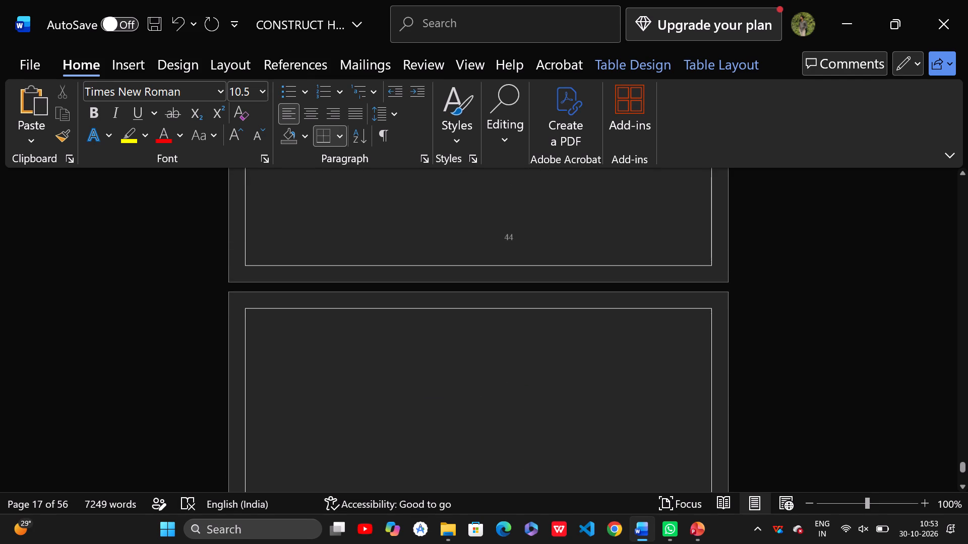
{"action": "left_click", "coordinate": [388, 424]}
{"action": "key", "text": "BackSpace"}
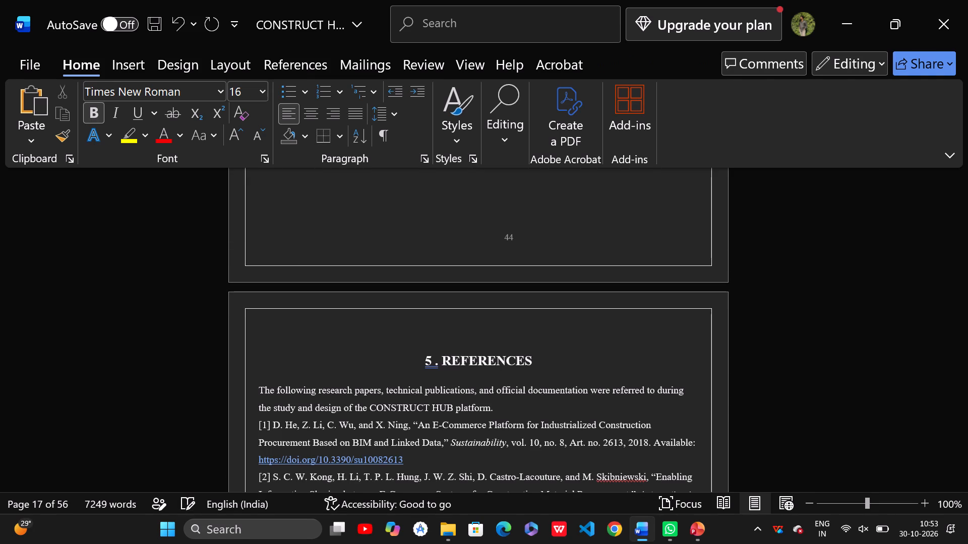
In the References list, replace the first entry's "[1]" prefix with "1." and add "[1]" after a space following its link.
{"action": "scroll", "coordinate": [388, 424], "scroll_direction": "up", "scroll_amount": 2}
{"action": "scroll", "coordinate": [484, 462], "scroll_direction": "down", "scroll_amount": 2}
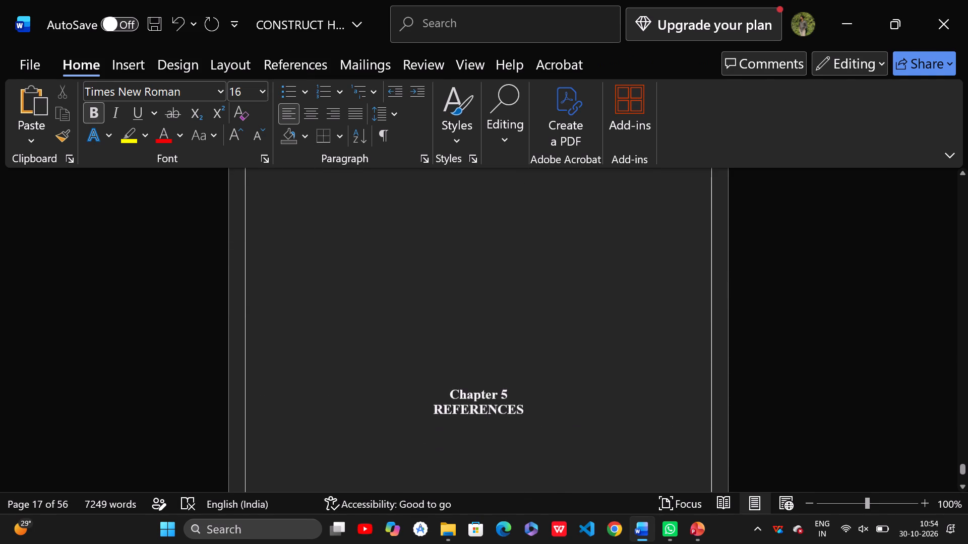
{"action": "scroll", "coordinate": [484, 462], "scroll_direction": "down", "scroll_amount": 3}
{"action": "scroll", "coordinate": [484, 462], "scroll_direction": "up", "scroll_amount": 1}
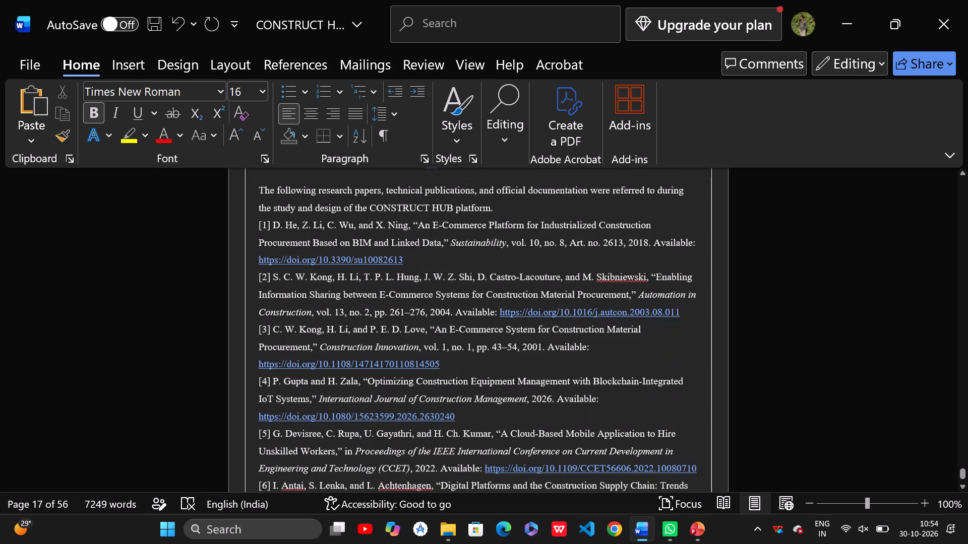
{"action": "scroll", "coordinate": [484, 462], "scroll_direction": "up", "scroll_amount": 1}
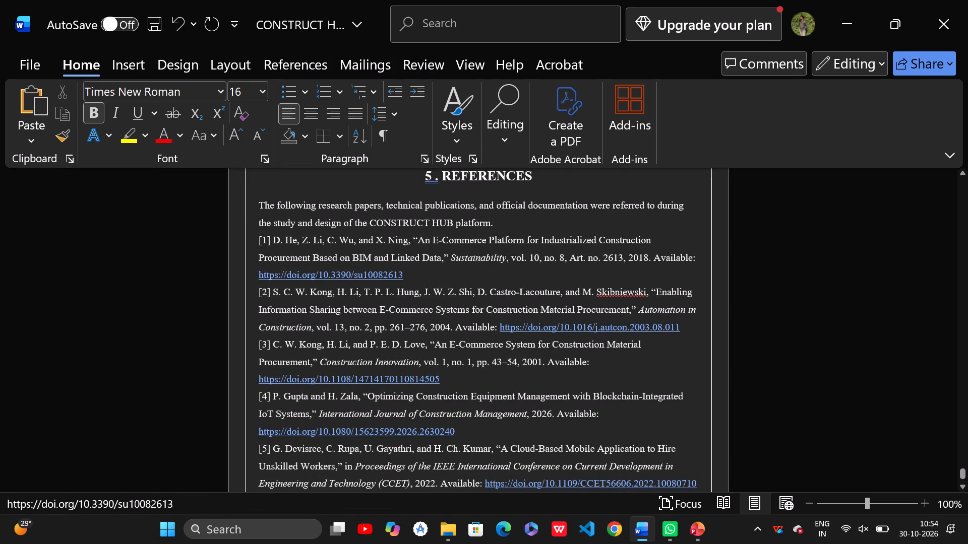
{"action": "left_click", "coordinate": [271, 239]}
{"action": "key", "text": "BackSpace"}
{"action": "key", "text": "BackSpace"}
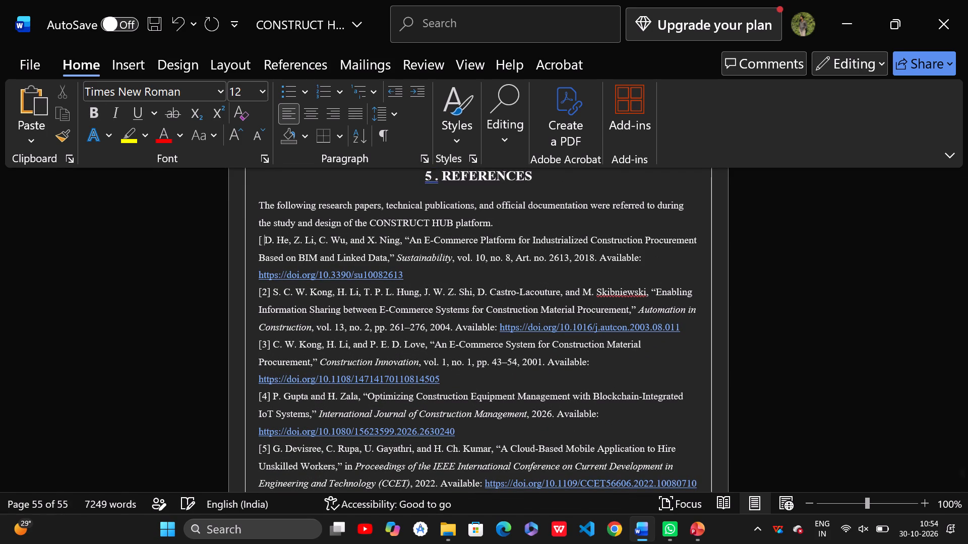
{"action": "key", "text": "BackSpace"}
{"action": "type", "text": "1."}
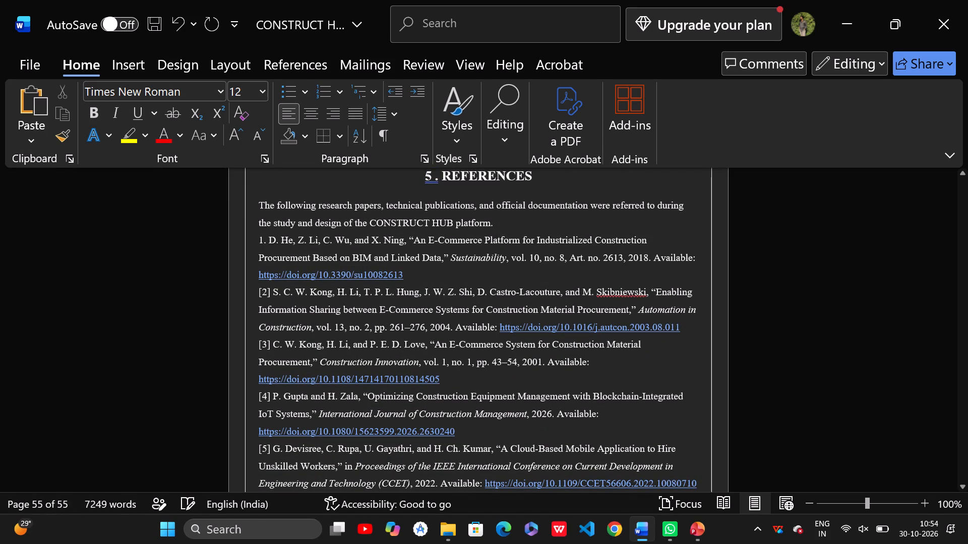
{"action": "left_click", "coordinate": [431, 275]}
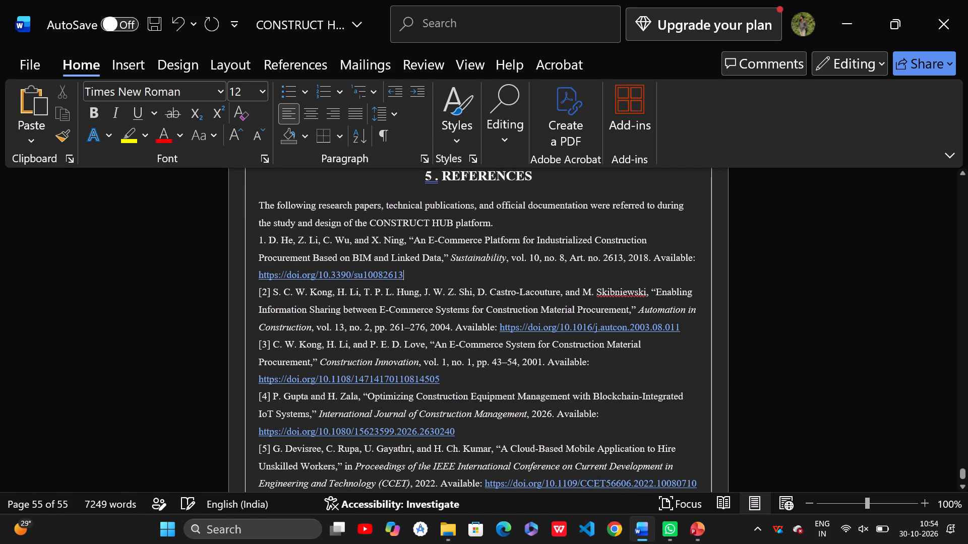
{"action": "key", "text": "space"}
{"action": "type", "text": "[1]"}
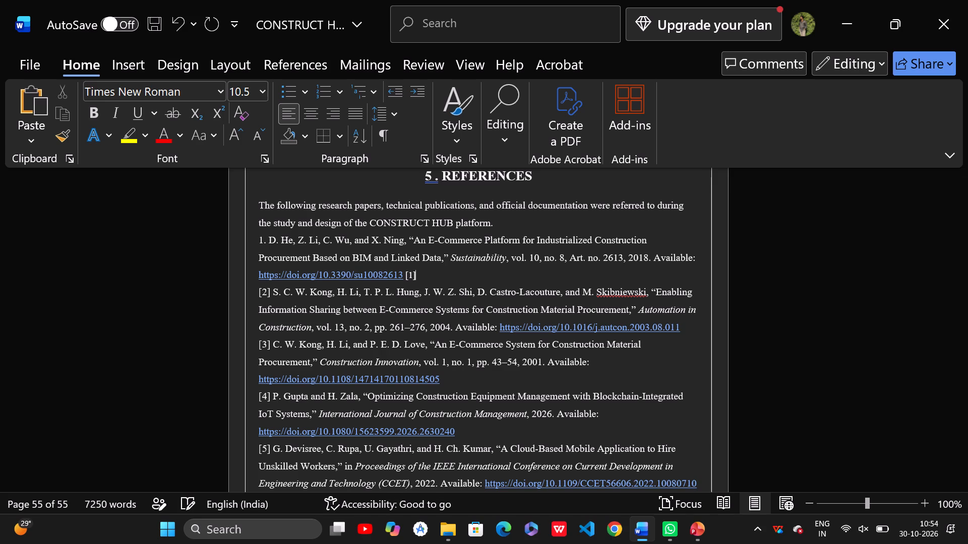
In the References list, replace the second entry's "[2]" prefix with "2." and add "[3]" after a space following its link.
{"action": "scroll", "coordinate": [431, 275], "scroll_direction": "down", "scroll_amount": 1}
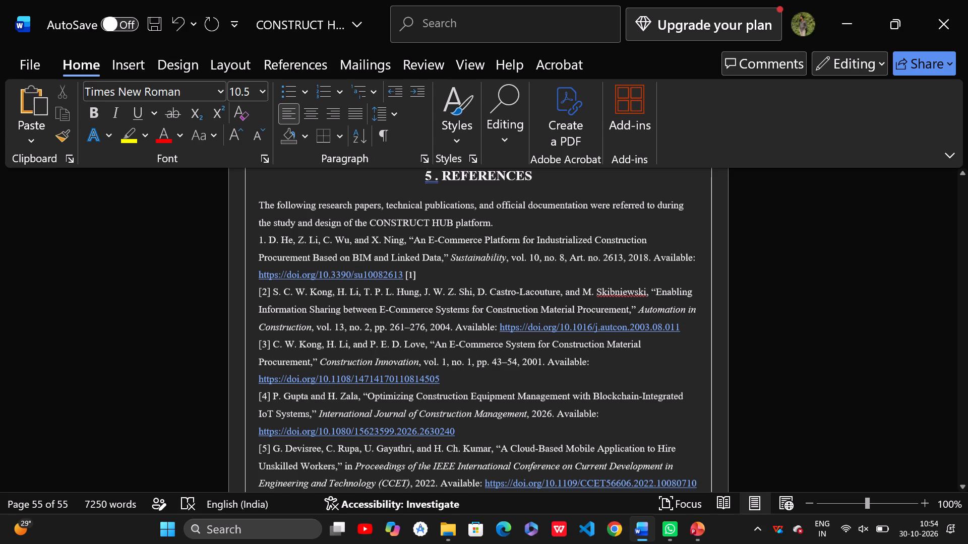
{"action": "scroll", "coordinate": [431, 275], "scroll_direction": "down", "scroll_amount": 1}
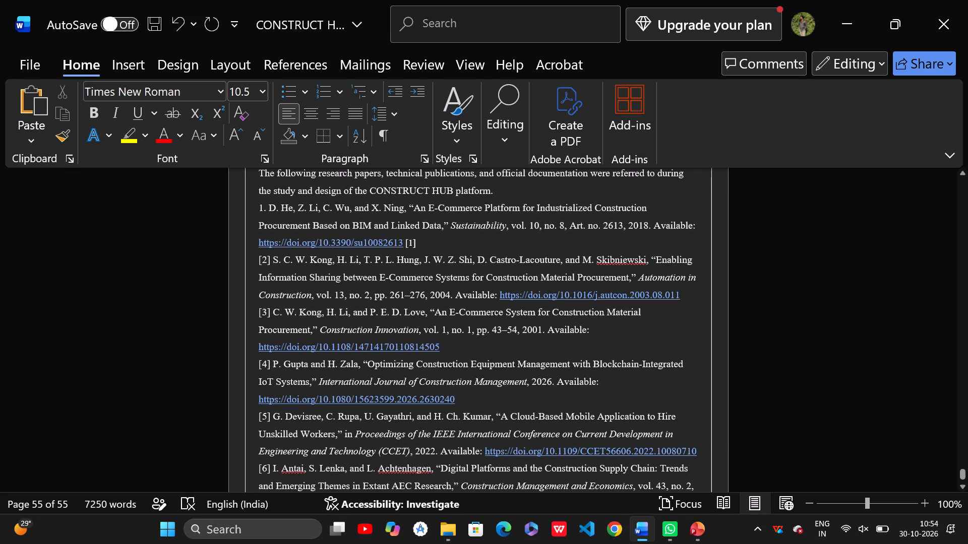
{"action": "left_click", "coordinate": [269, 259]}
{"action": "key", "text": "BackSpace"}
{"action": "key", "text": "BackSpace"}
{"action": "key", "text": "BackSpace"}
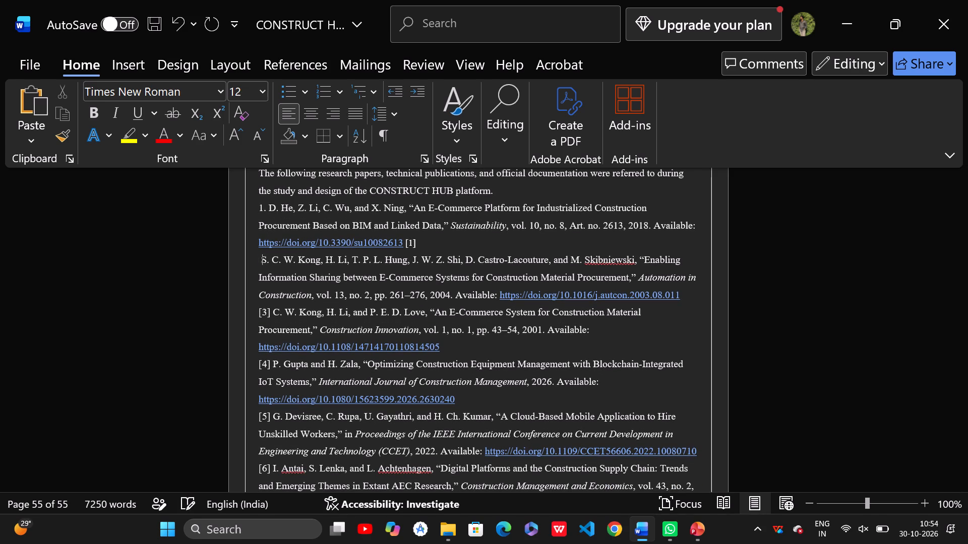
{"action": "key", "text": "2"}
{"action": "key", "text": "period"}
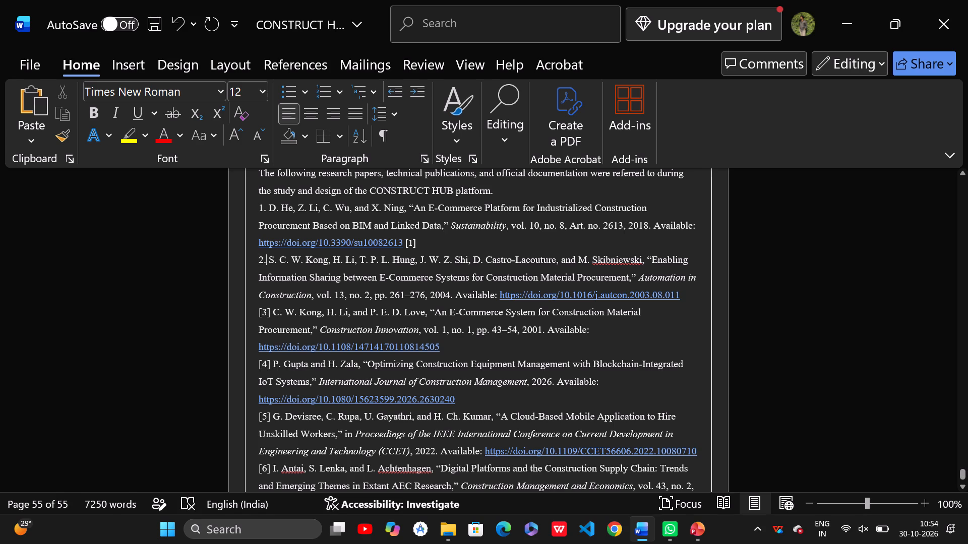
{"action": "left_click", "coordinate": [684, 295]}
{"action": "key", "text": "space"}
{"action": "type", "text": "[3]"}
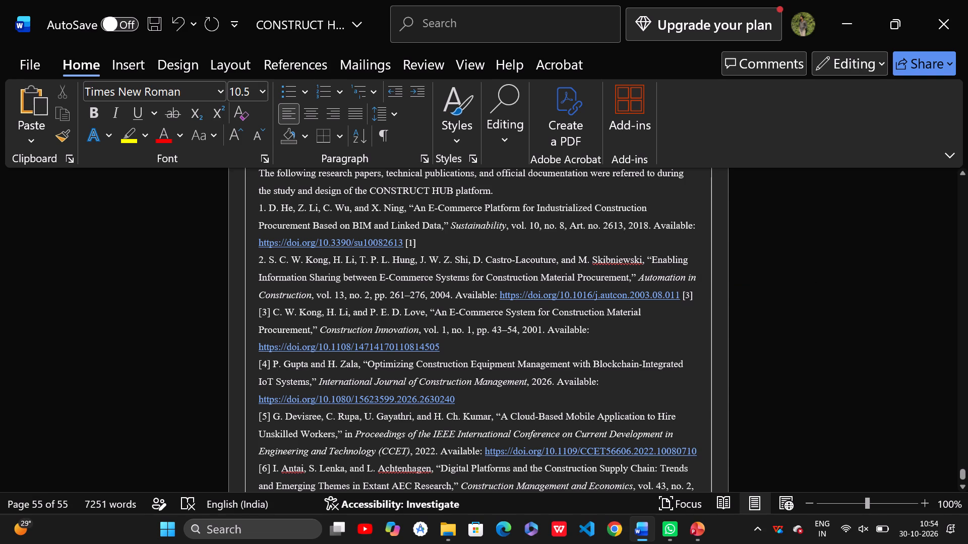
Add "[3]" two spaces after the third reference's link and replace its "[3]" prefix with "3.", without a space after it.
{"action": "left_click", "coordinate": [609, 328]}
{"action": "left_click", "coordinate": [480, 346]}
{"action": "key", "text": "bracketleft"}
{"action": "key", "text": "BackSpace"}
{"action": "key", "text": "space"}
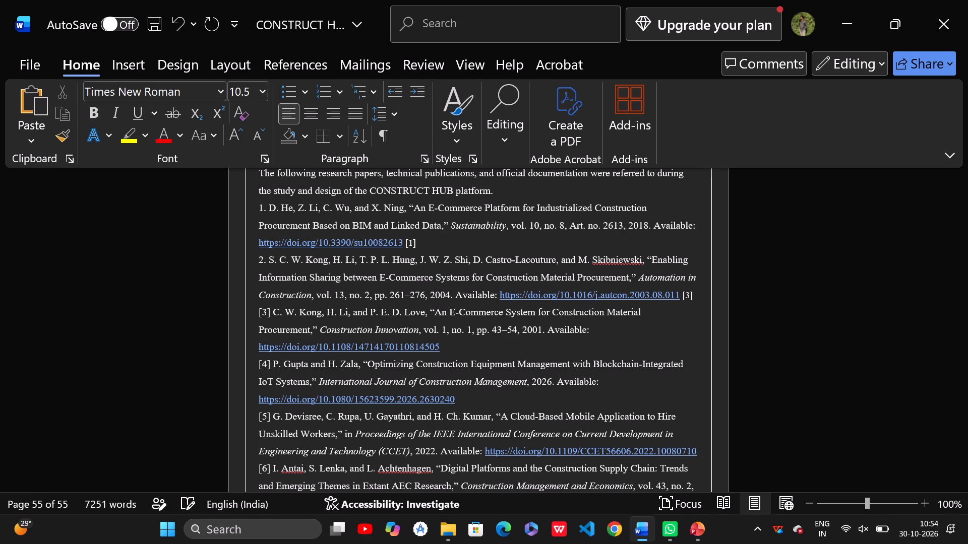
{"action": "type", "text": "[3]"}
{"action": "key", "text": "Left"}
{"action": "key", "text": "Left"}
{"action": "key", "text": "Left"}
{"action": "key", "text": "space"}
{"action": "left_click", "coordinate": [273, 313]}
{"action": "key", "text": "BackSpace"}
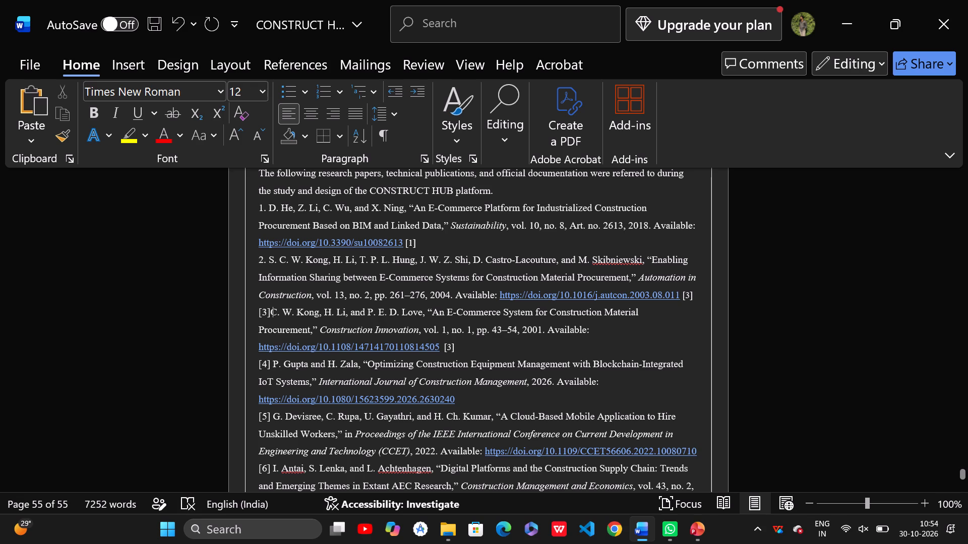
{"action": "key", "text": "BackSpace"}
{"action": "key", "text": "BackSpace"}
{"action": "key", "text": "BackSpace"}
{"action": "type", "text": "3."}
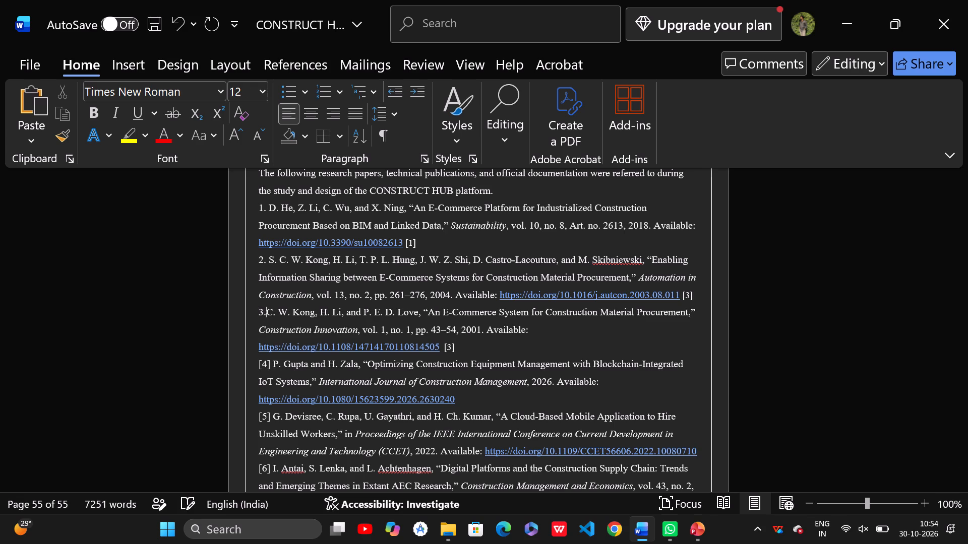
Replace the fourth reference's "[4]" prefix with "4." and add "[4]" after a space following its link.
{"action": "scroll", "coordinate": [315, 343], "scroll_direction": "down", "scroll_amount": 1}
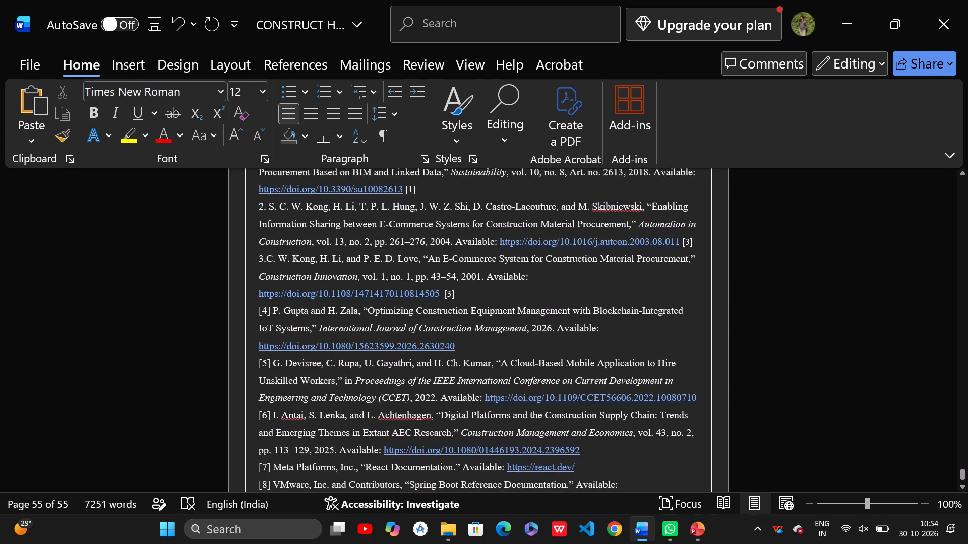
{"action": "left_click", "coordinate": [270, 310]}
{"action": "key", "text": "BackSpace"}
{"action": "key", "text": "BackSpace"}
{"action": "key", "text": "BackSpace"}
{"action": "type", "text": "4."}
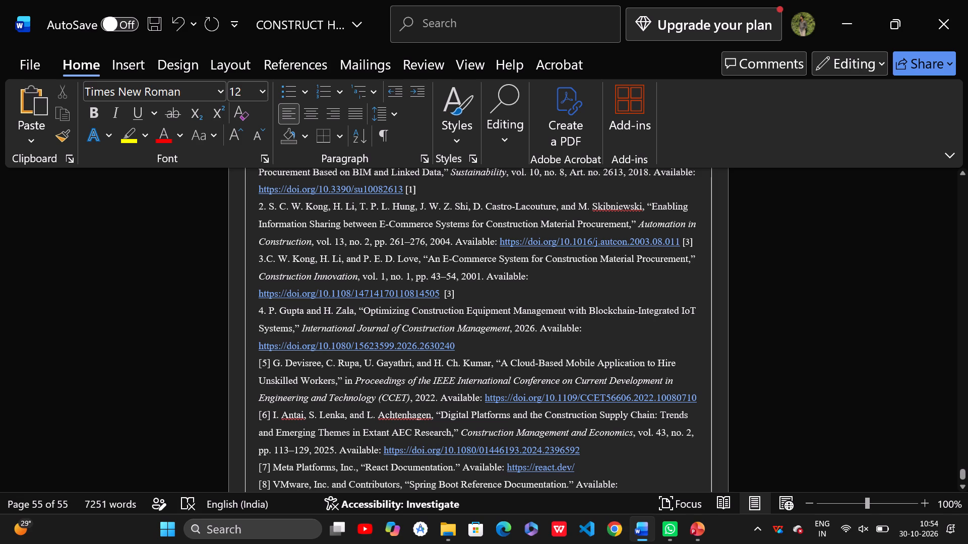
{"action": "left_click", "coordinate": [481, 348]}
{"action": "key", "text": "space"}
{"action": "type", "text": "[4]"}
Replace the fifth reference's "[5]" prefix with "5." and add "[5]" directly after its link, without a space.
{"action": "scroll", "coordinate": [492, 365], "scroll_direction": "down", "scroll_amount": 1}
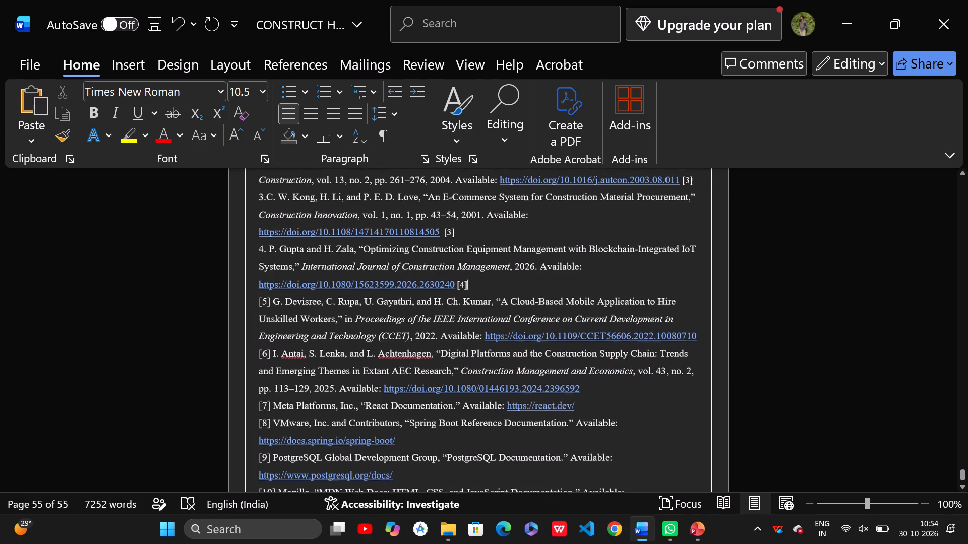
{"action": "left_click", "coordinate": [273, 301]}
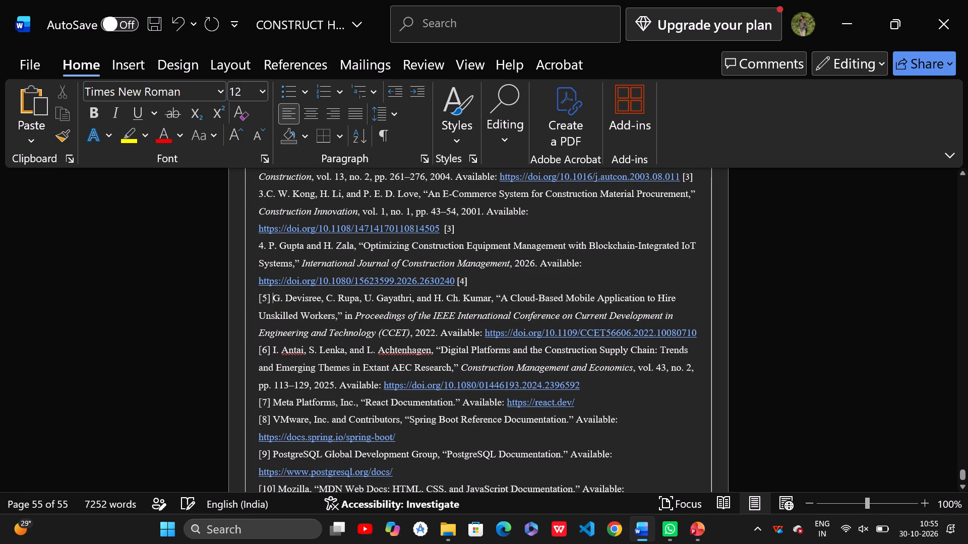
{"action": "key", "text": "Left"}
{"action": "key", "text": "BackSpace"}
{"action": "key", "text": "BackSpace"}
{"action": "key", "text": "BackSpace"}
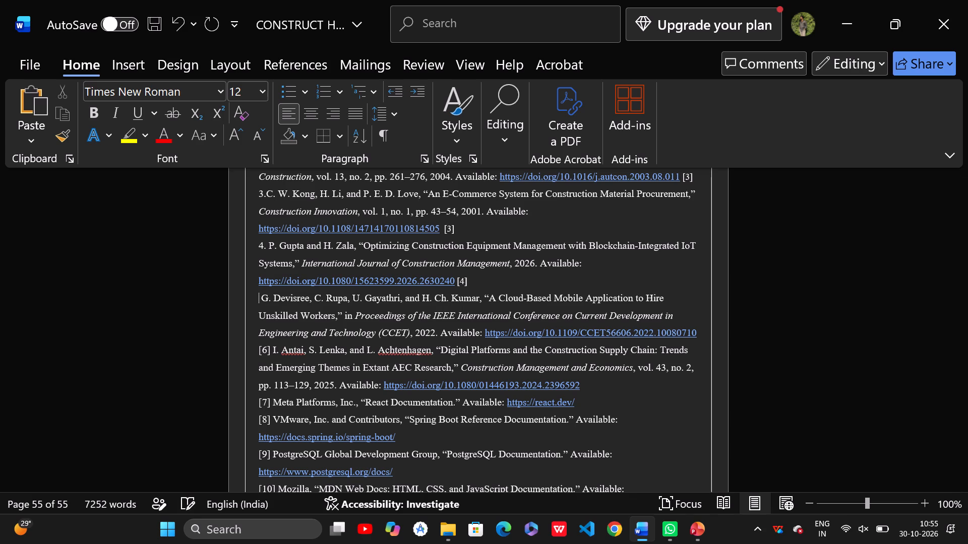
{"action": "type", "text": "5."}
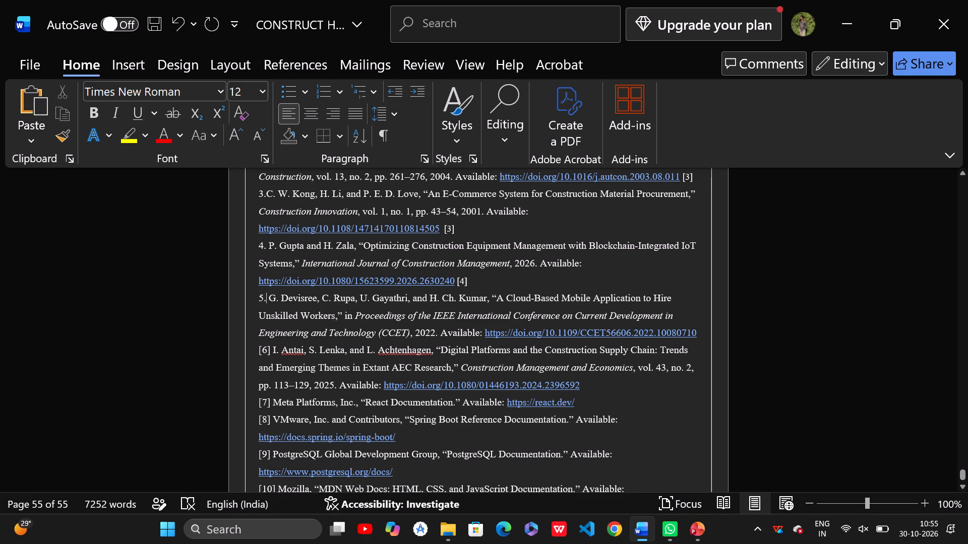
{"action": "left_click", "coordinate": [703, 333]}
{"action": "type", "text": "[5]"}
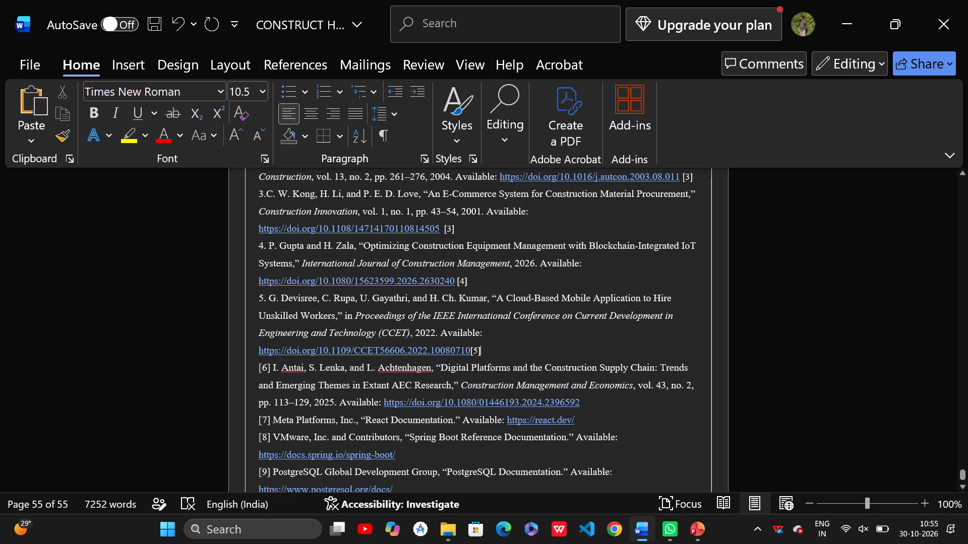
Replace the sixth reference's "[6]" prefix with "6." and add "[6]" directly after its link, without a space.
{"action": "scroll", "coordinate": [476, 394], "scroll_direction": "down", "scroll_amount": 1}
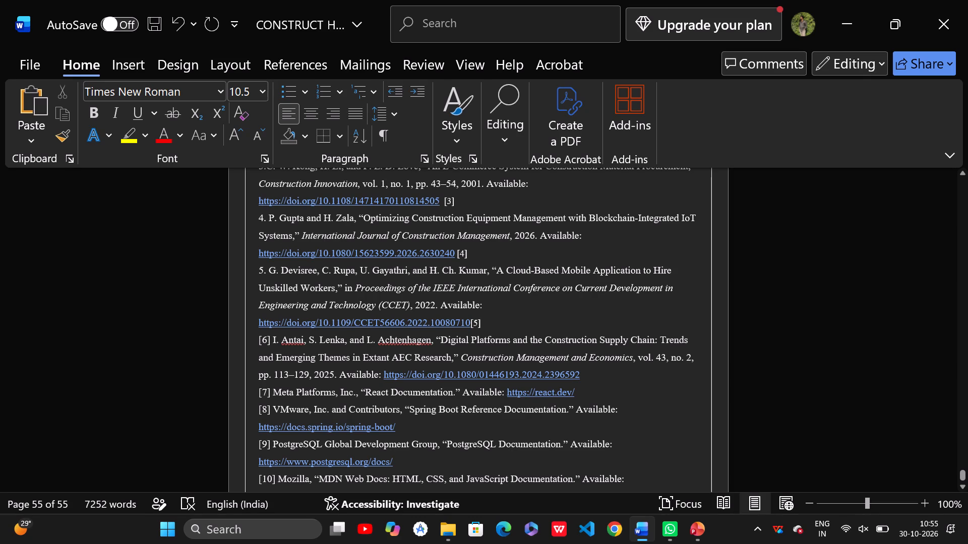
{"action": "left_click", "coordinate": [271, 340]}
{"action": "key", "text": "BackSpace"}
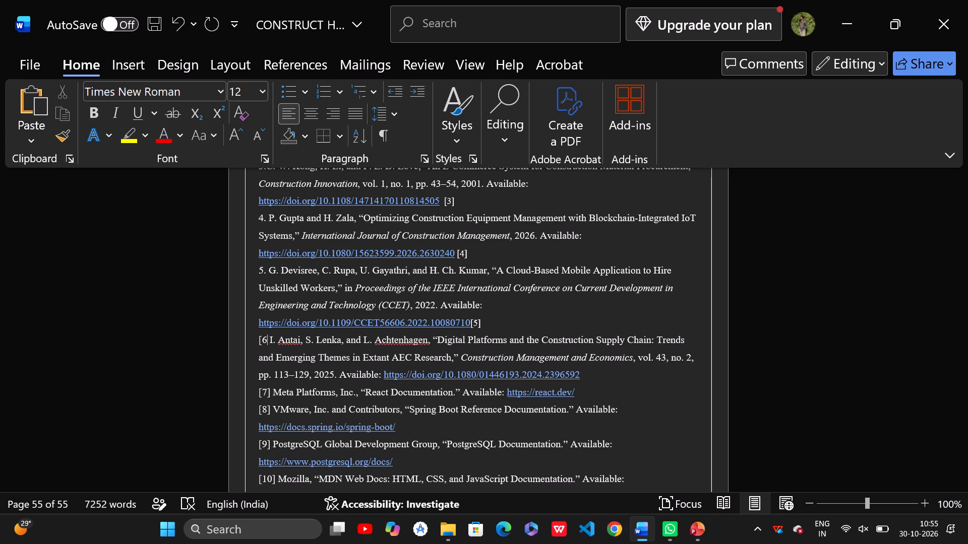
{"action": "scroll", "coordinate": [271, 340], "scroll_direction": "up", "scroll_amount": 3}
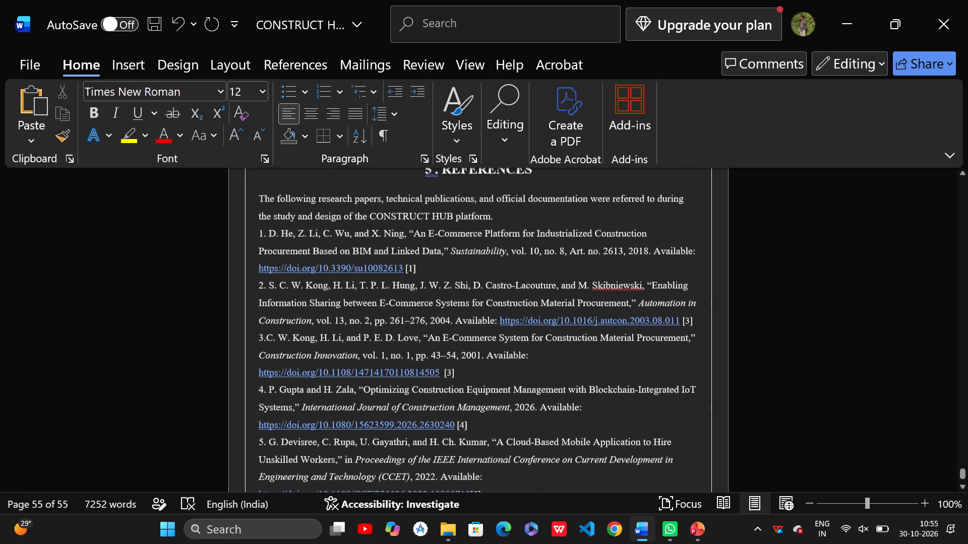
{"action": "scroll", "coordinate": [271, 340], "scroll_direction": "down", "scroll_amount": 1}
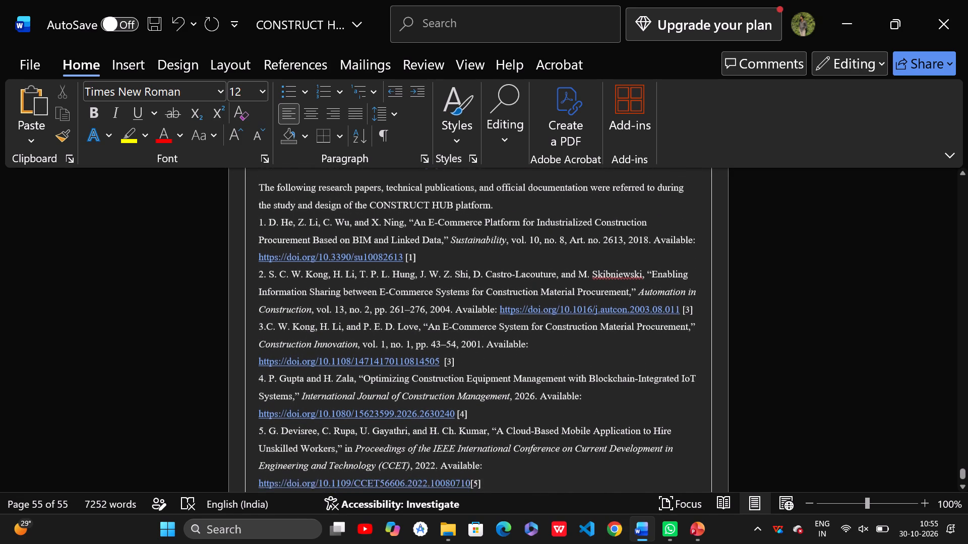
{"action": "scroll", "coordinate": [271, 340], "scroll_direction": "down", "scroll_amount": 2}
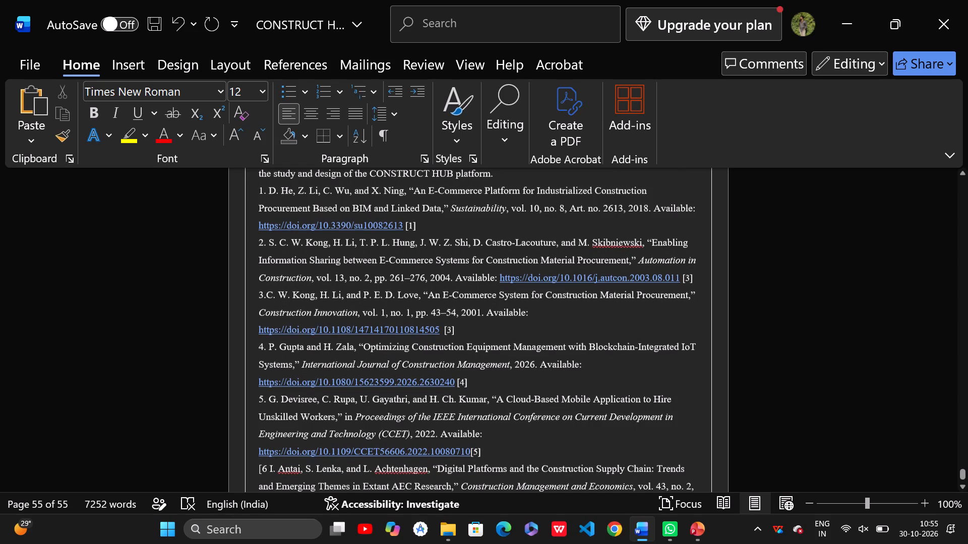
{"action": "scroll", "coordinate": [271, 340], "scroll_direction": "down", "scroll_amount": 2}
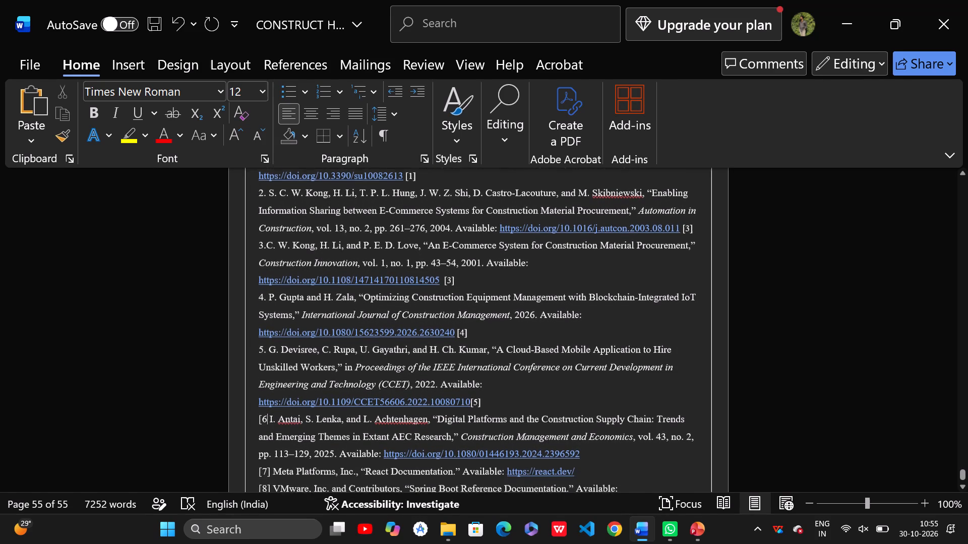
{"action": "scroll", "coordinate": [271, 340], "scroll_direction": "down", "scroll_amount": 2}
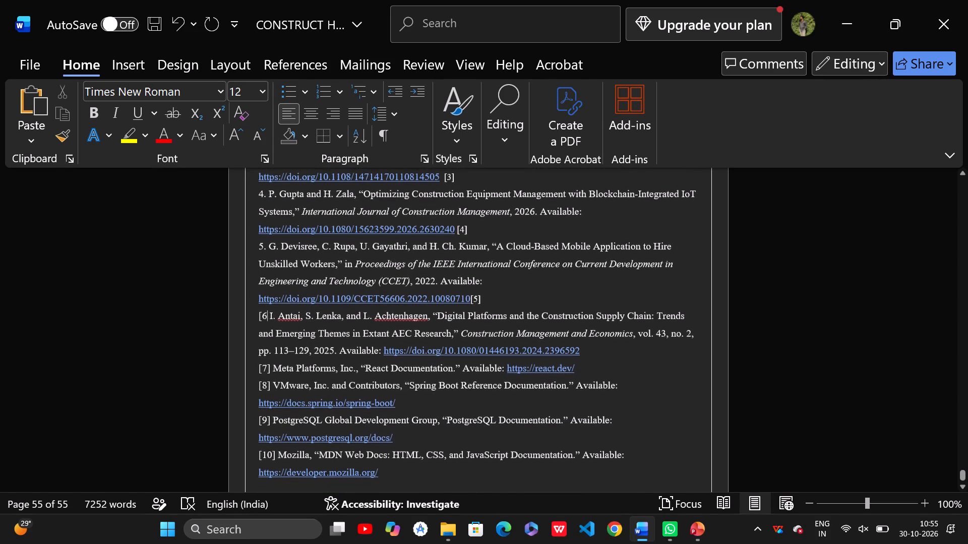
{"action": "key", "text": "BackSpace"}
{"action": "key", "text": "BackSpace"}
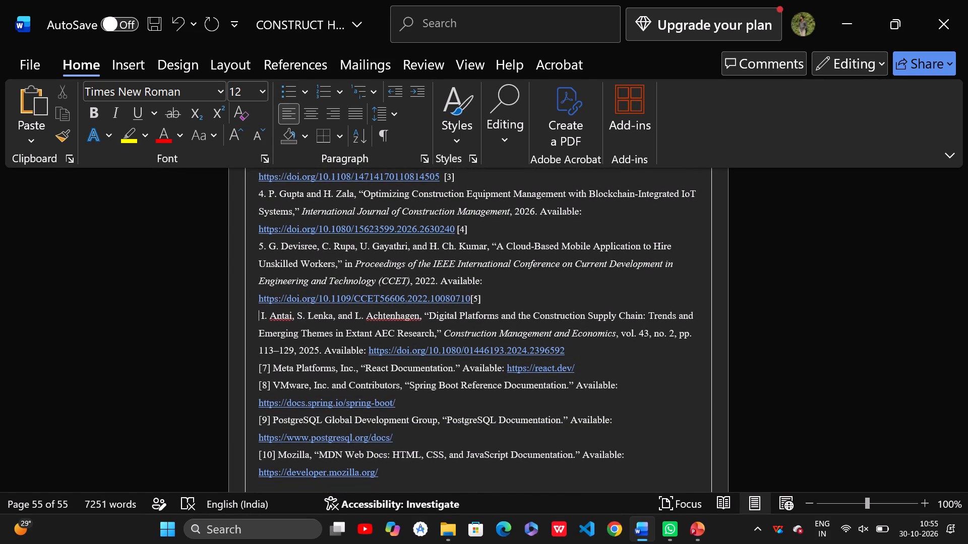
{"action": "key", "text": "6"}
{"action": "key", "text": "period"}
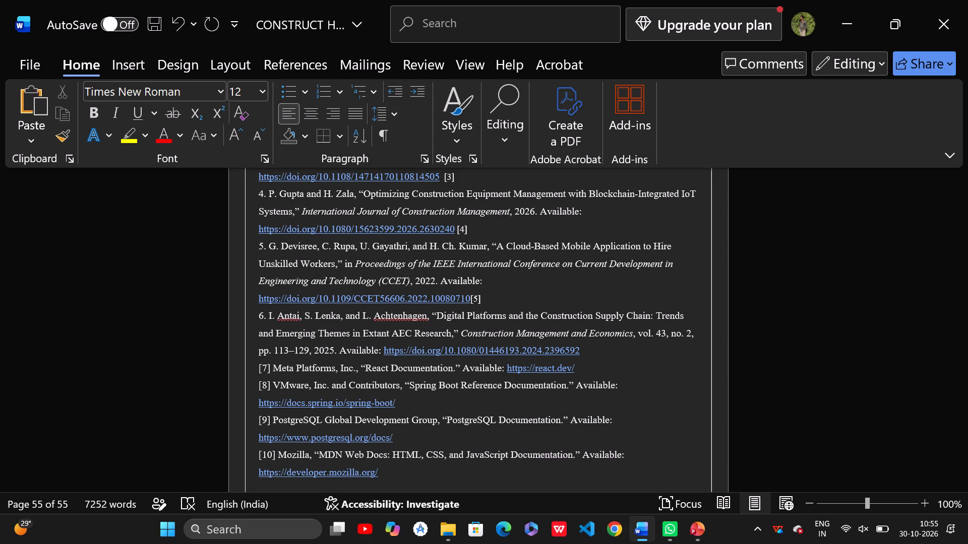
{"action": "left_click", "coordinate": [591, 354]}
{"action": "type", "text": "[6"}
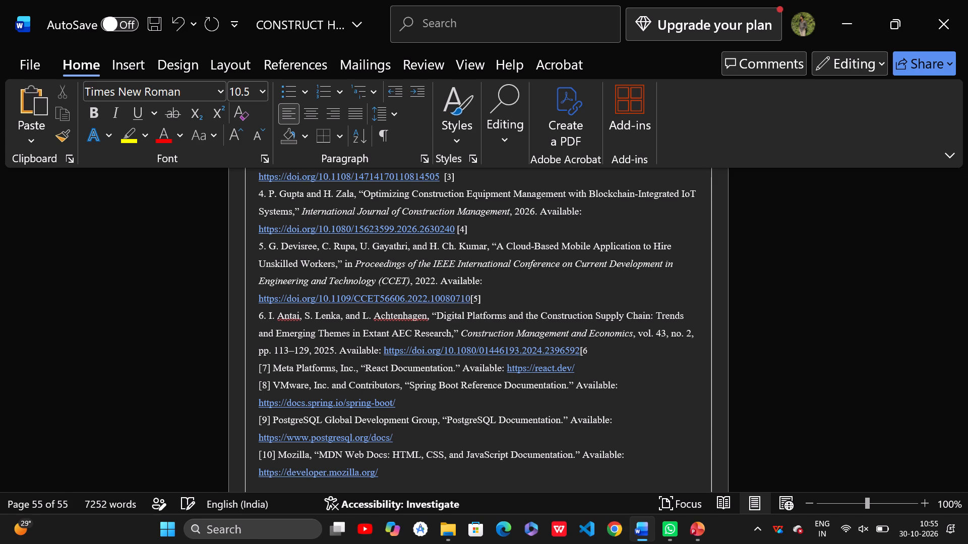
{"action": "key", "text": "bracketright"}
{"action": "scroll", "coordinate": [413, 399], "scroll_direction": "down", "scroll_amount": 1}
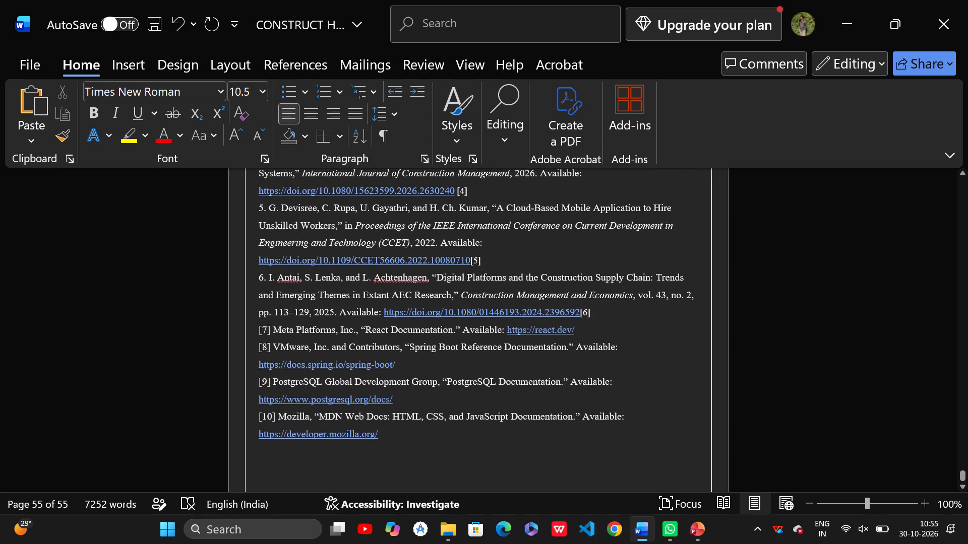
Check the numbering and bracketed citations of the five entries in the literature comparison table before Chapter 3.
{"action": "scroll", "coordinate": [409, 409], "scroll_direction": "up", "scroll_amount": 2}
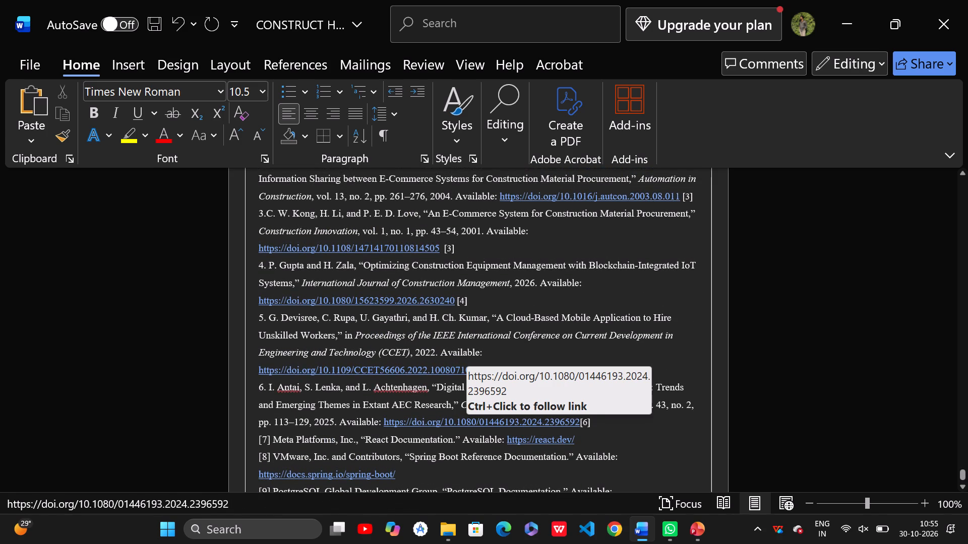
{"action": "scroll", "coordinate": [470, 427], "scroll_direction": "up", "scroll_amount": 20}
{"action": "scroll", "coordinate": [470, 427], "scroll_direction": "up", "scroll_amount": 20}
{"action": "scroll", "coordinate": [470, 427], "scroll_direction": "up", "scroll_amount": 20}
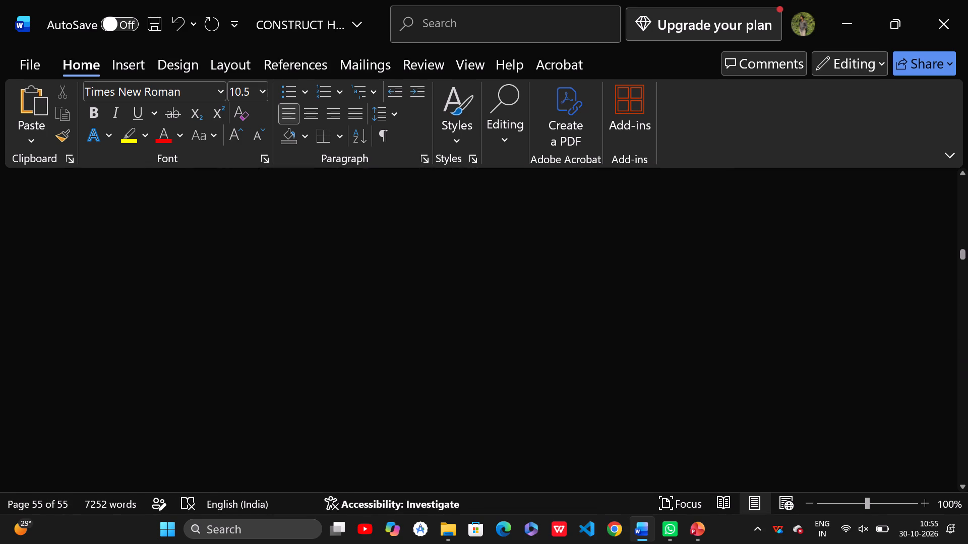
{"action": "scroll", "coordinate": [470, 427], "scroll_direction": "up", "scroll_amount": 20}
{"action": "scroll", "coordinate": [470, 427], "scroll_direction": "up", "scroll_amount": 20}
{"action": "scroll", "coordinate": [470, 427], "scroll_direction": "up", "scroll_amount": 18}
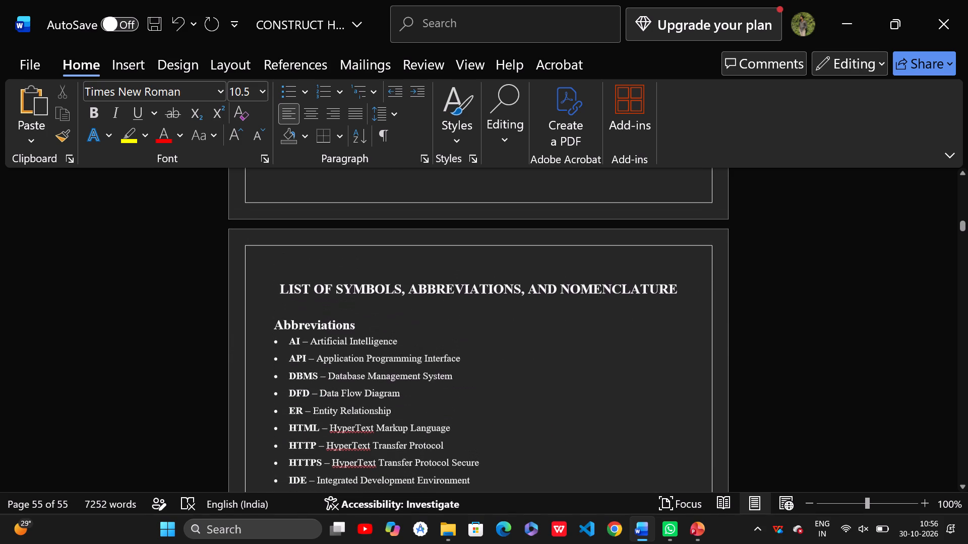
{"action": "scroll", "coordinate": [470, 427], "scroll_direction": "up", "scroll_amount": 4}
{"action": "scroll", "coordinate": [470, 427], "scroll_direction": "down", "scroll_amount": 5}
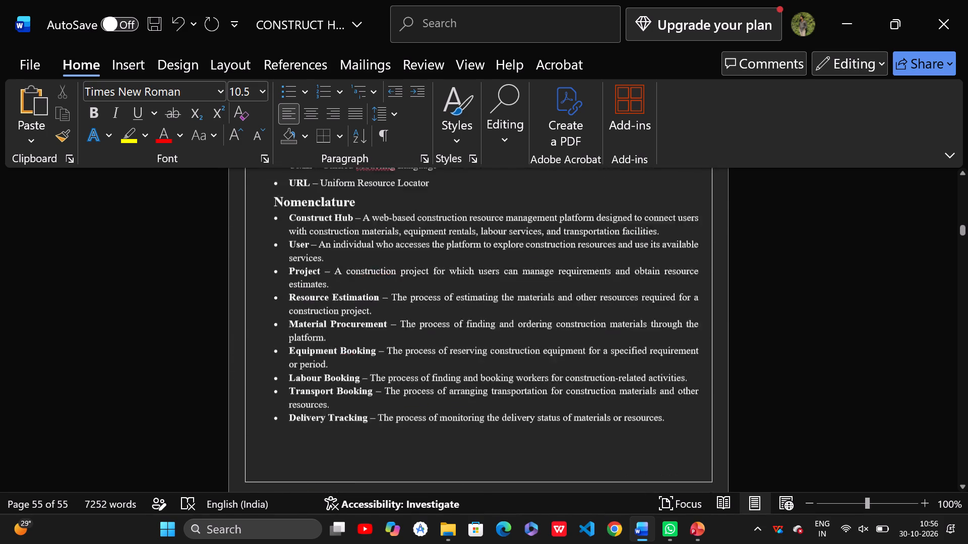
{"action": "scroll", "coordinate": [470, 427], "scroll_direction": "down", "scroll_amount": 12}
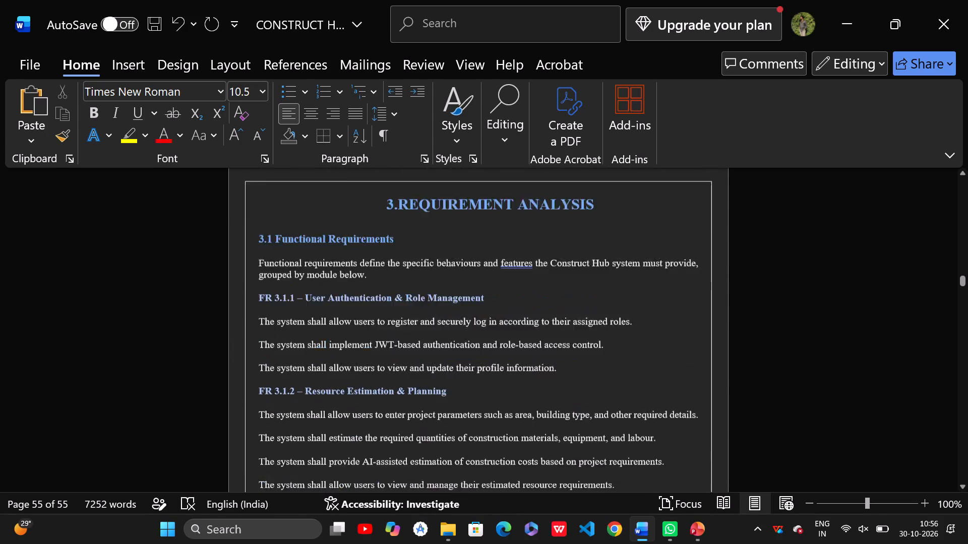
{"action": "scroll", "coordinate": [470, 427], "scroll_direction": "down", "scroll_amount": 7}
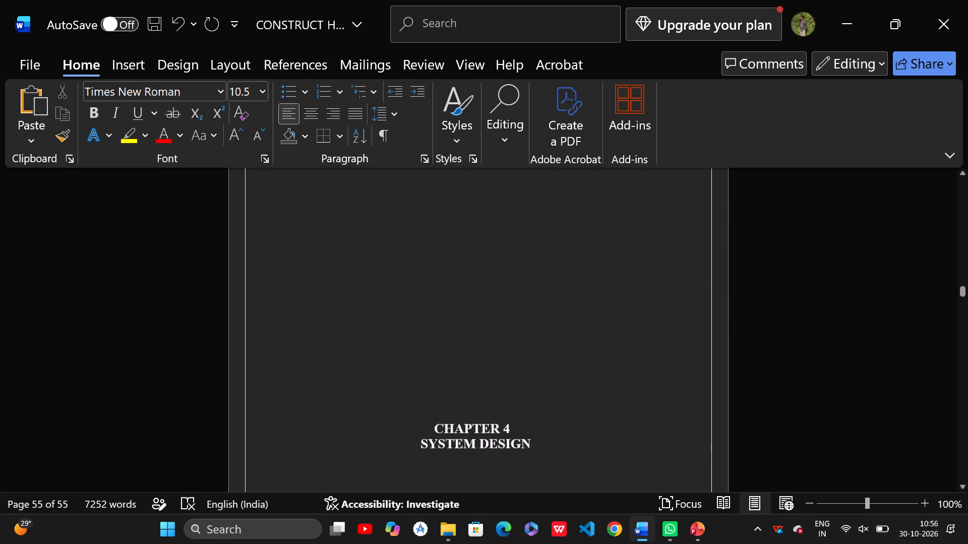
{"action": "scroll", "coordinate": [470, 427], "scroll_direction": "down", "scroll_amount": 1}
{"action": "scroll", "coordinate": [470, 427], "scroll_direction": "up", "scroll_amount": 3}
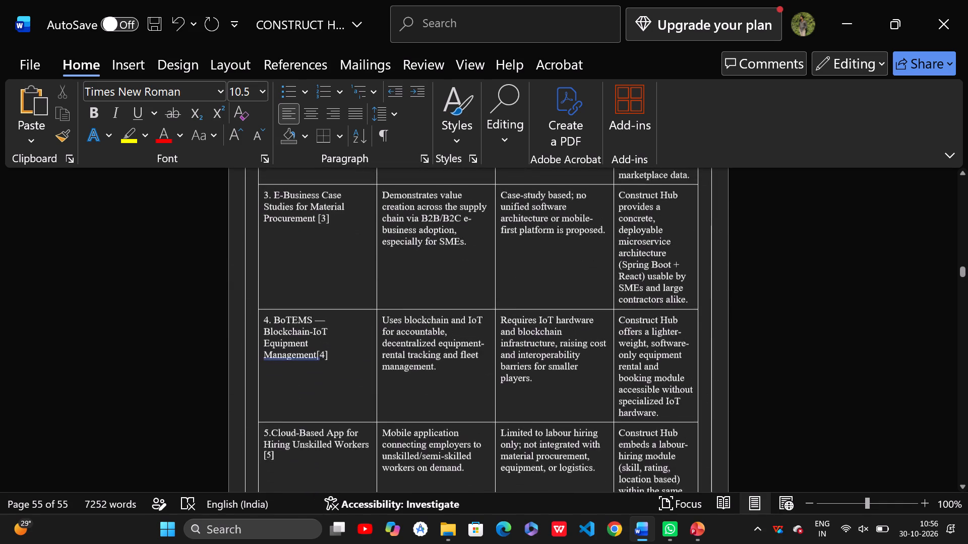
{"action": "scroll", "coordinate": [470, 427], "scroll_direction": "up", "scroll_amount": 3}
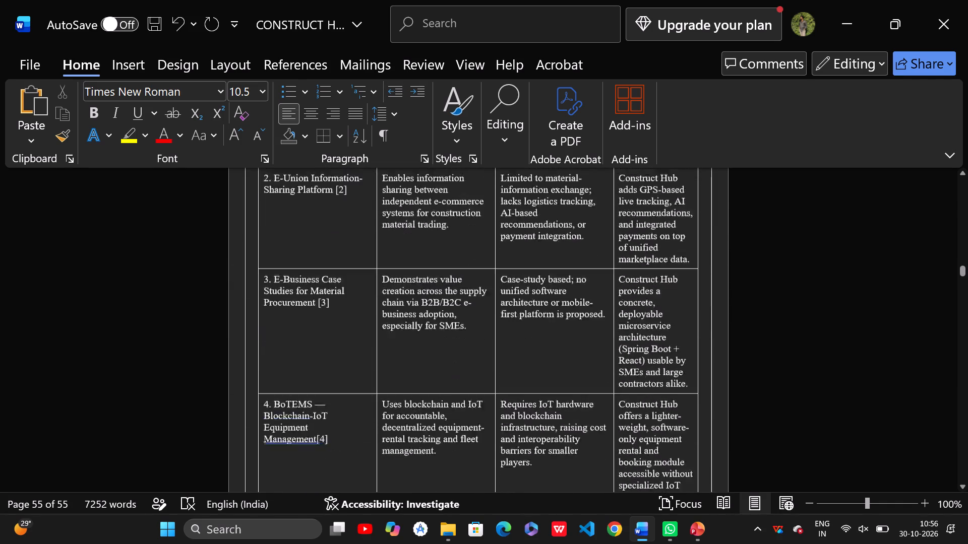
{"action": "scroll", "coordinate": [470, 427], "scroll_direction": "up", "scroll_amount": 3}
{"action": "scroll", "coordinate": [470, 427], "scroll_direction": "down", "scroll_amount": 1}
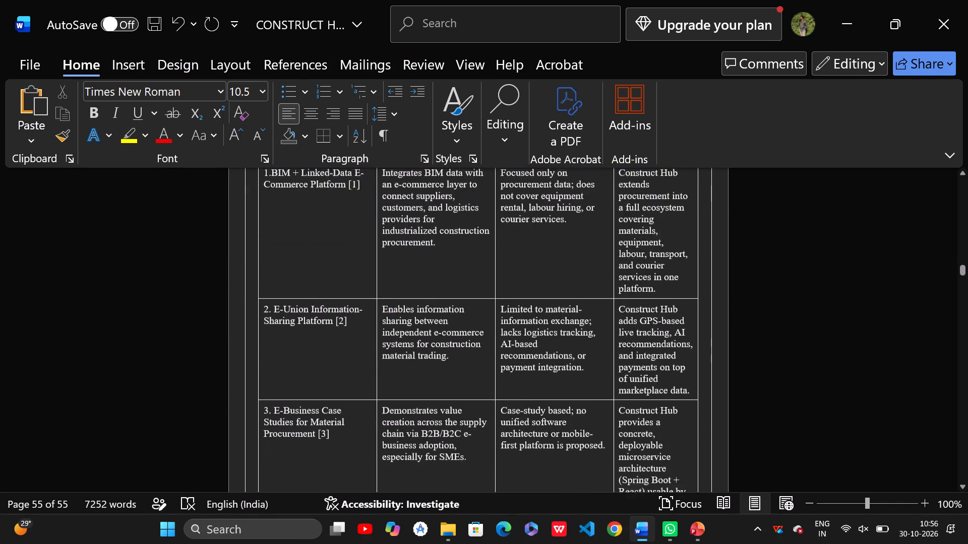
{"action": "scroll", "coordinate": [470, 427], "scroll_direction": "down", "scroll_amount": 3}
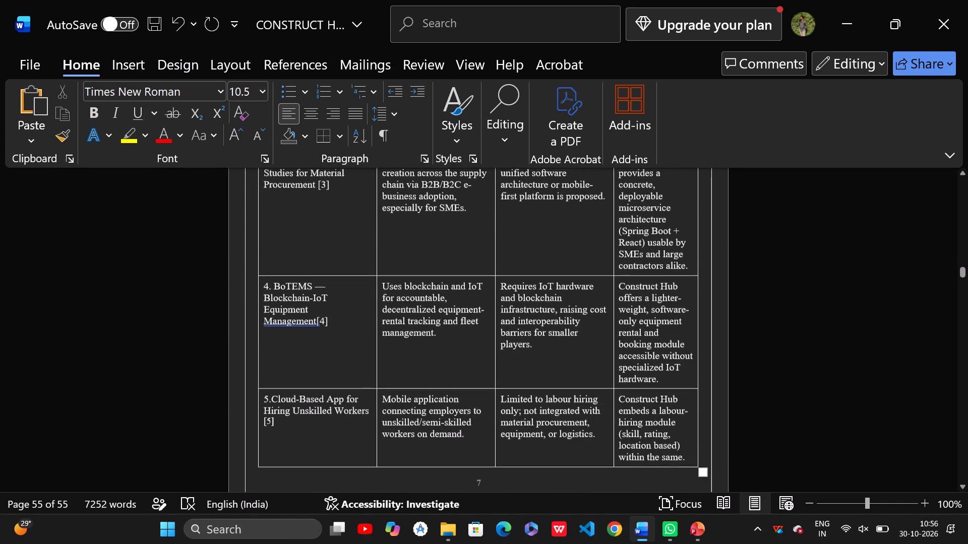
{"action": "scroll", "coordinate": [470, 427], "scroll_direction": "down", "scroll_amount": 2}
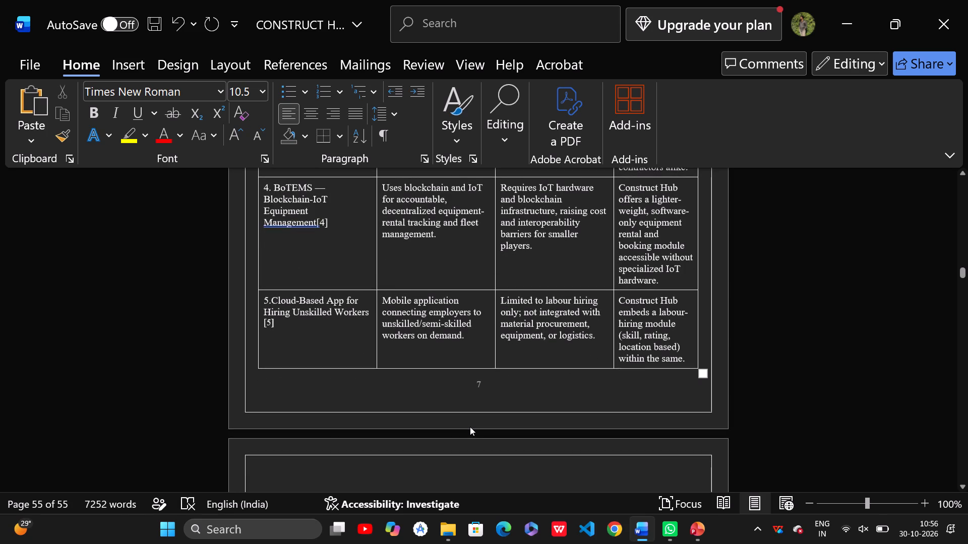
Review the report backwards from the References page through the class, sequence and activity diagrams to the use case specification tables.
{"action": "scroll", "coordinate": [470, 427], "scroll_direction": "down", "scroll_amount": 1}
{"action": "scroll", "coordinate": [470, 427], "scroll_direction": "down", "scroll_amount": 20}
{"action": "scroll", "coordinate": [470, 427], "scroll_direction": "down", "scroll_amount": 20}
{"action": "scroll", "coordinate": [470, 427], "scroll_direction": "down", "scroll_amount": 20}
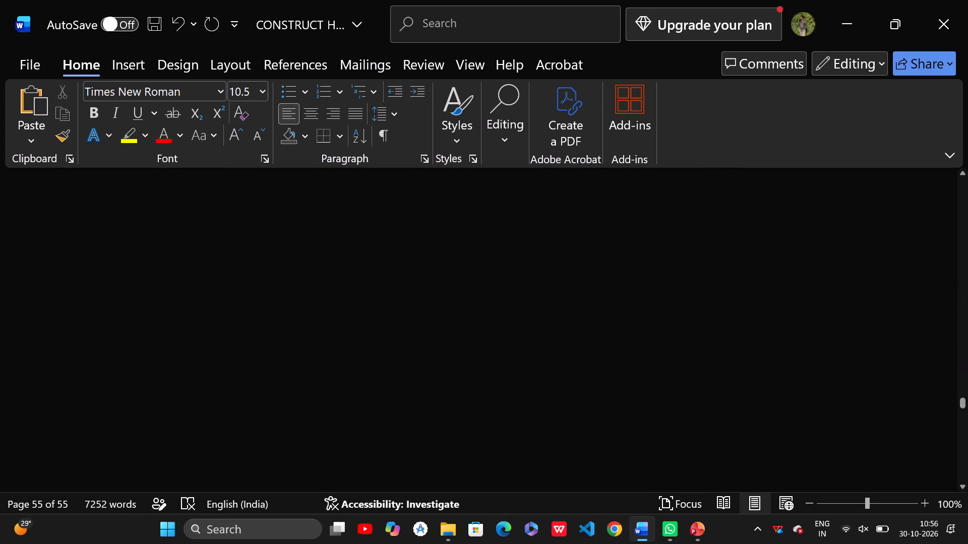
{"action": "scroll", "coordinate": [470, 427], "scroll_direction": "up", "scroll_amount": 2}
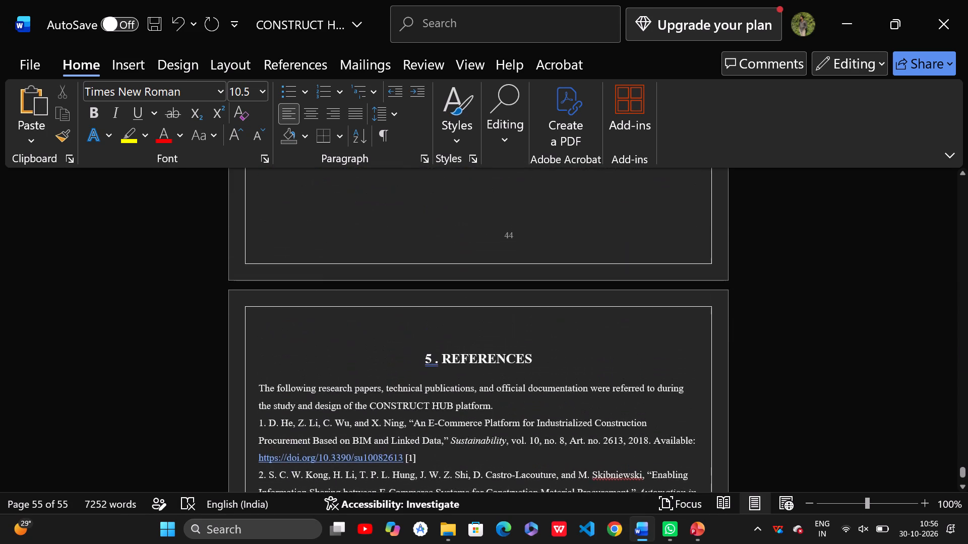
{"action": "scroll", "coordinate": [470, 427], "scroll_direction": "up", "scroll_amount": 4}
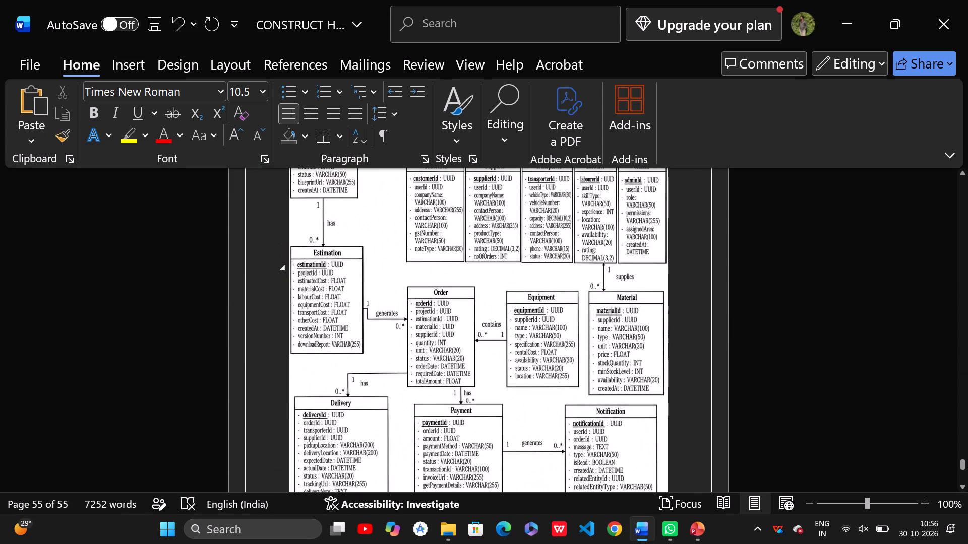
{"action": "scroll", "coordinate": [470, 427], "scroll_direction": "up", "scroll_amount": 4}
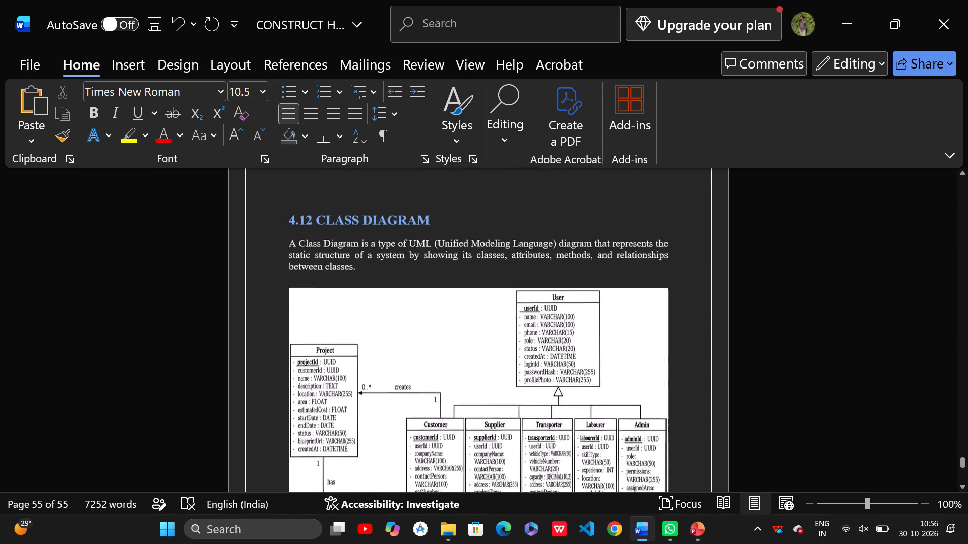
{"action": "scroll", "coordinate": [470, 427], "scroll_direction": "up", "scroll_amount": 3}
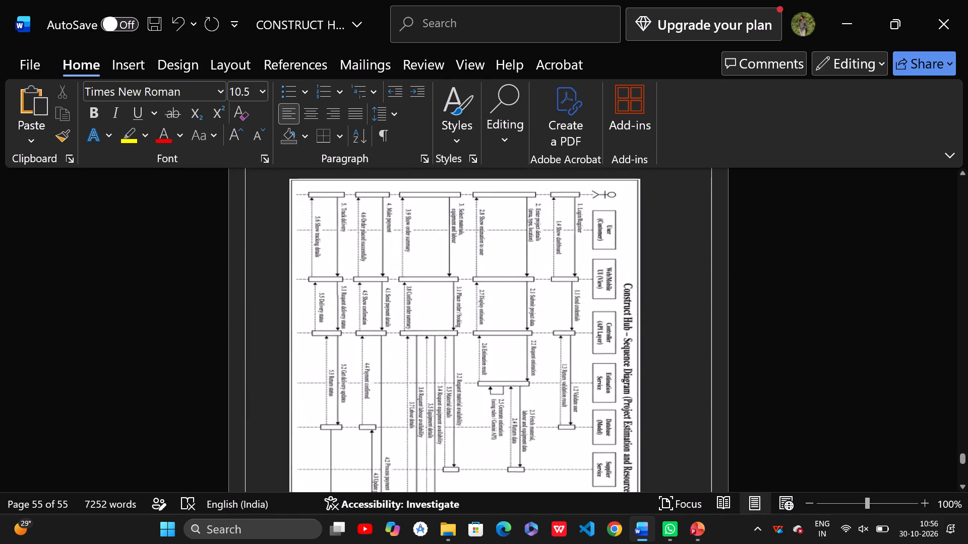
{"action": "scroll", "coordinate": [470, 427], "scroll_direction": "up", "scroll_amount": 3}
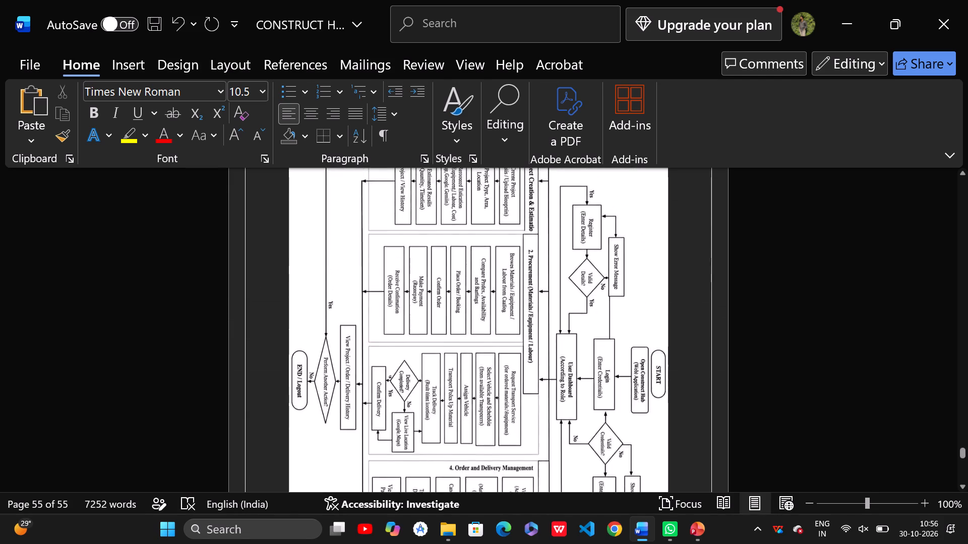
{"action": "scroll", "coordinate": [470, 427], "scroll_direction": "up", "scroll_amount": 4}
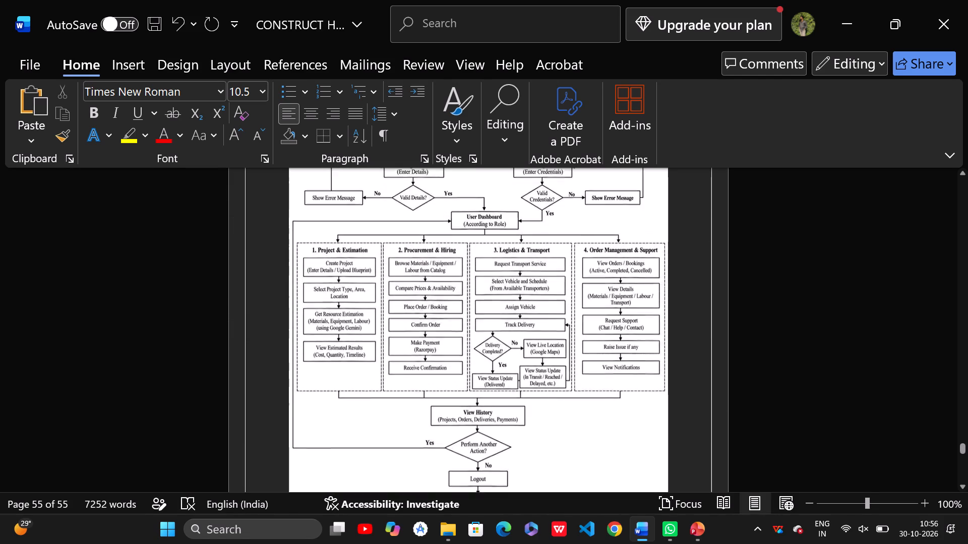
{"action": "scroll", "coordinate": [470, 427], "scroll_direction": "up", "scroll_amount": 3}
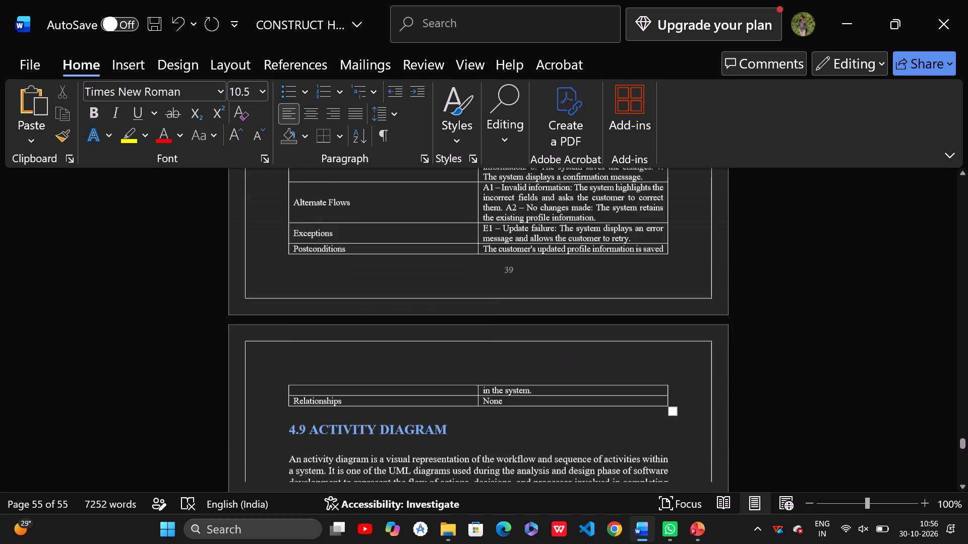
{"action": "scroll", "coordinate": [470, 427], "scroll_direction": "up", "scroll_amount": 3}
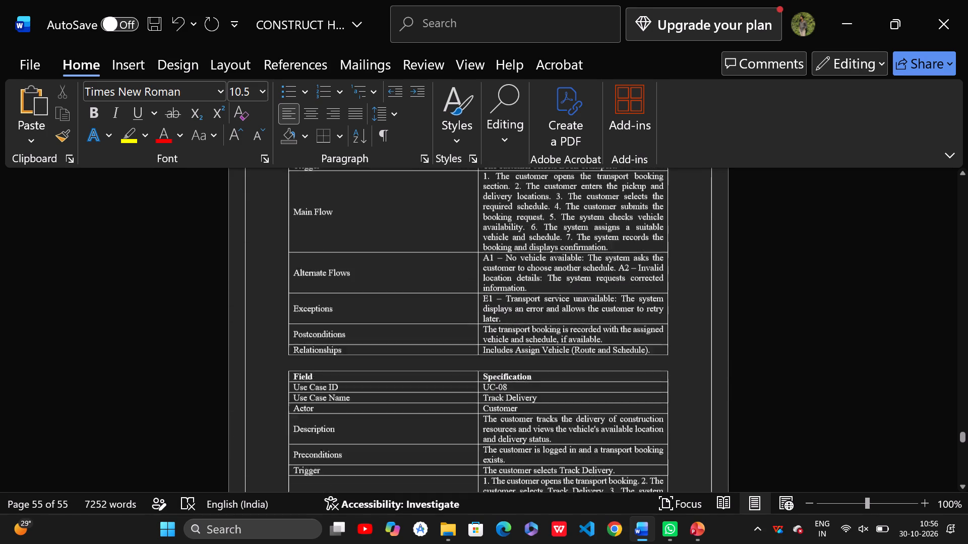
{"action": "scroll", "coordinate": [470, 427], "scroll_direction": "up", "scroll_amount": 3}
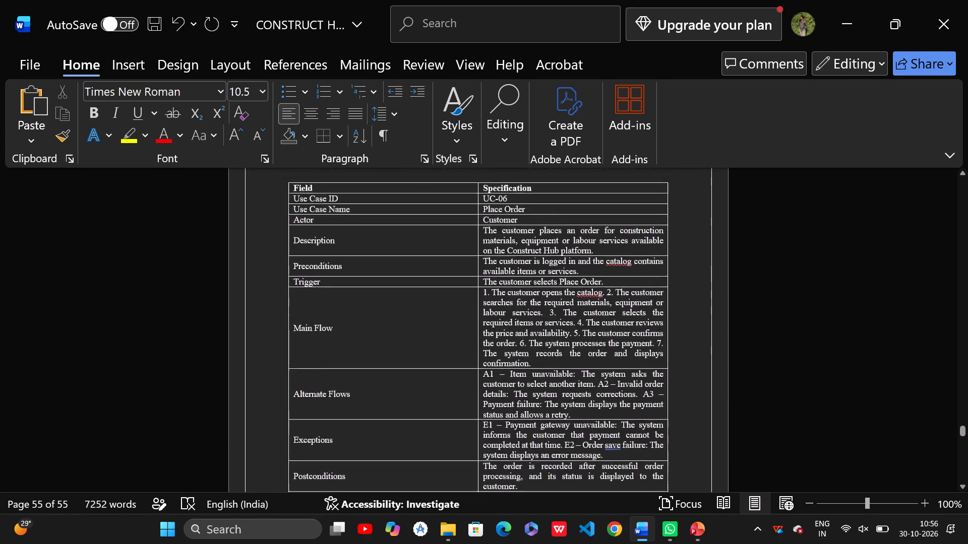
{"action": "scroll", "coordinate": [470, 427], "scroll_direction": "up", "scroll_amount": 5}
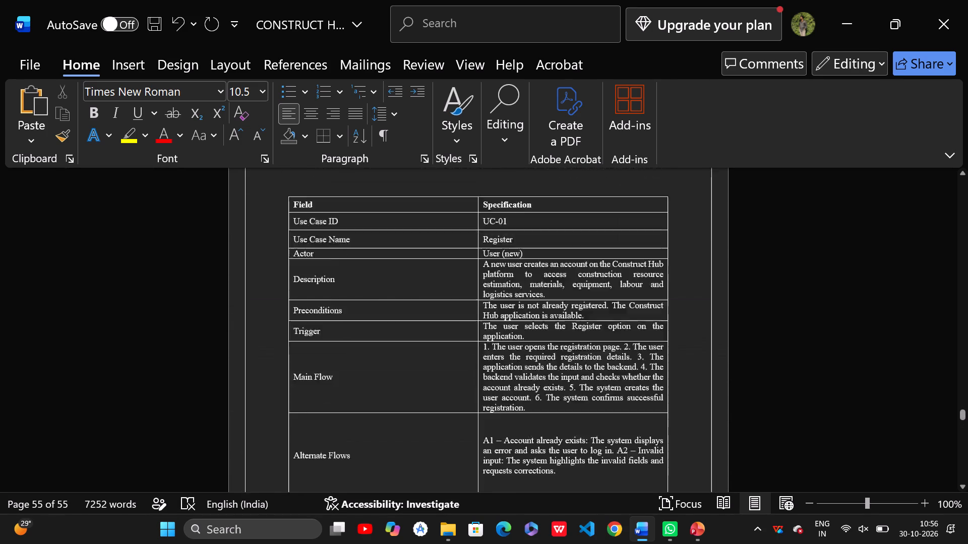
{"action": "scroll", "coordinate": [470, 427], "scroll_direction": "up", "scroll_amount": 6}
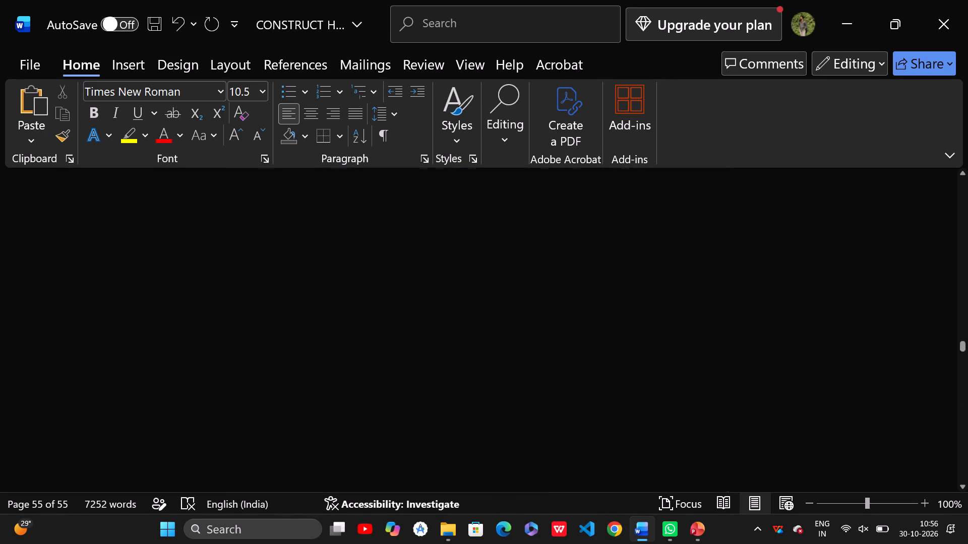
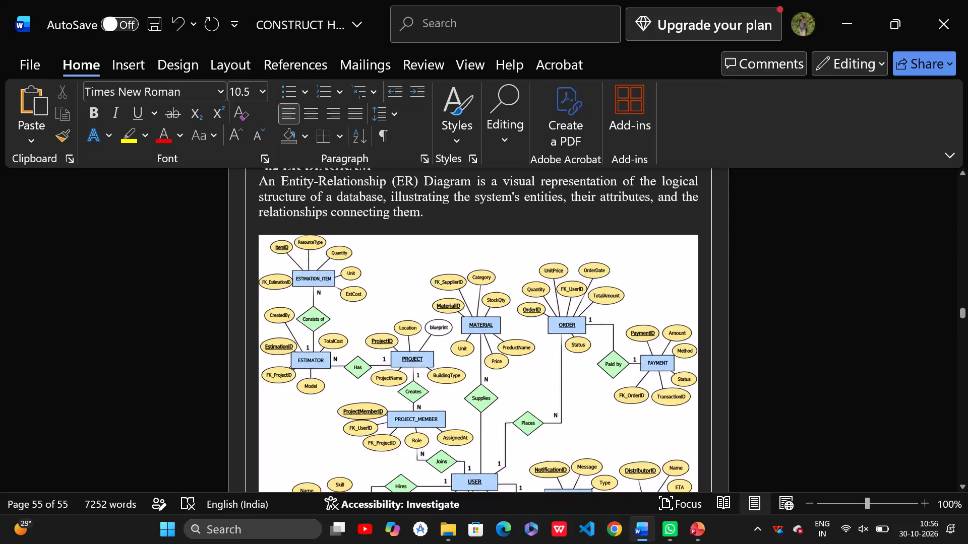
Save the current changes to the CONSTRUCT HUB 10 report.
{"action": "left_click", "coordinate": [13, 70]}
{"action": "left_click", "coordinate": [54, 249]}
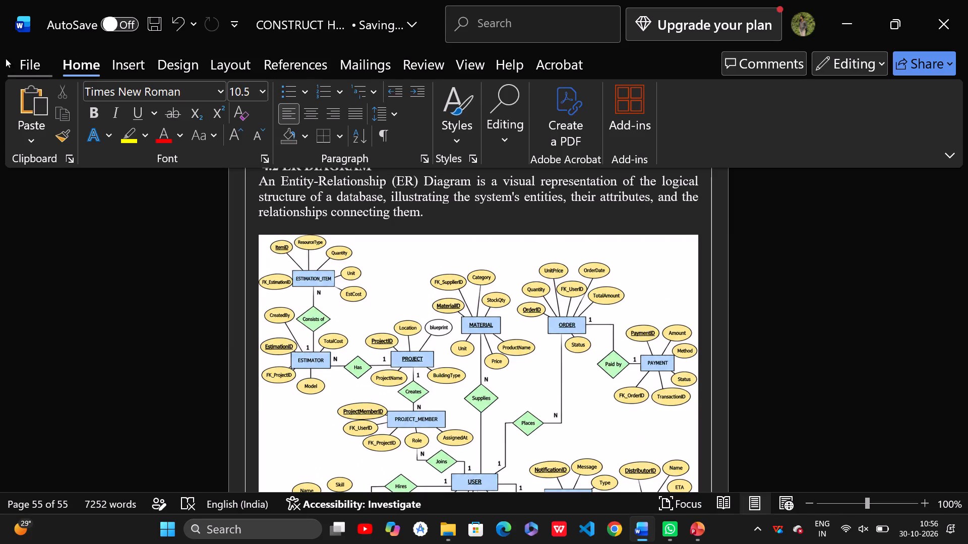
Export the report as a PDF named CONSTRUCT HUB 1010 in the CUSAT folder.
{"action": "left_click", "coordinate": [15, 69]}
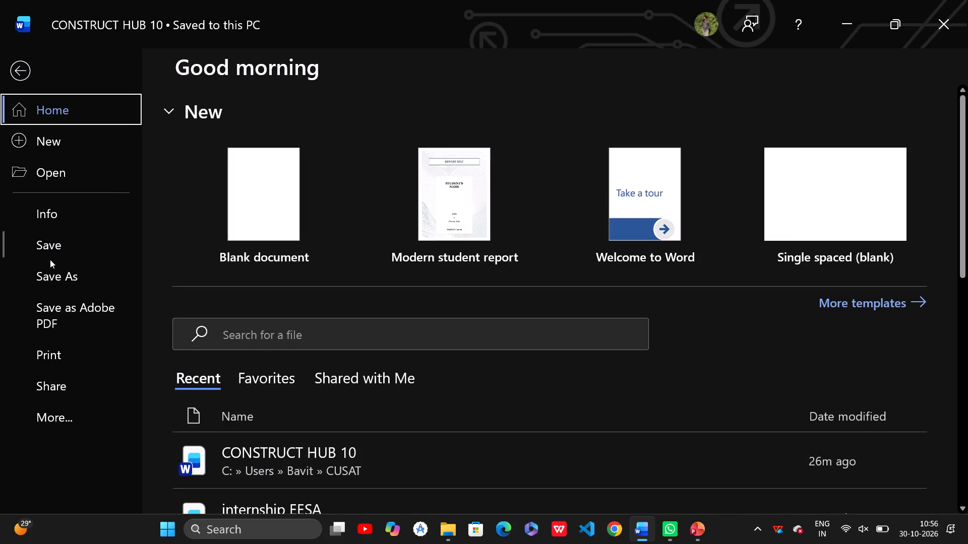
{"action": "left_click", "coordinate": [69, 274]}
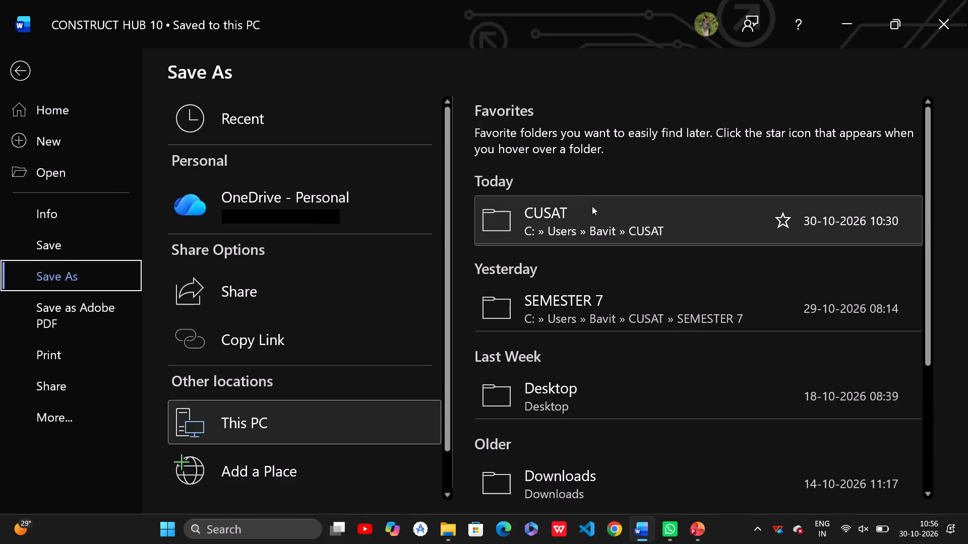
{"action": "left_click", "coordinate": [589, 216]}
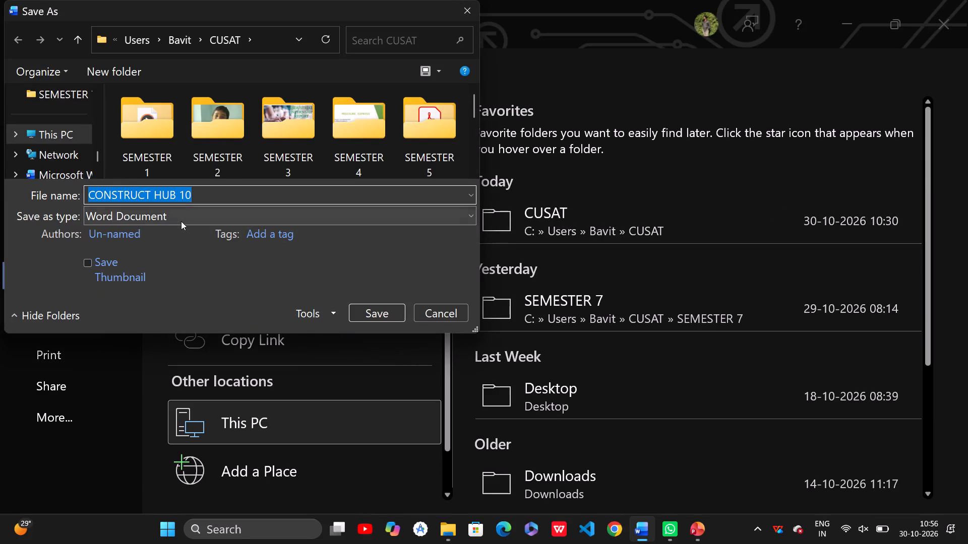
{"action": "left_click", "coordinate": [181, 221]}
{"action": "left_click", "coordinate": [161, 322]}
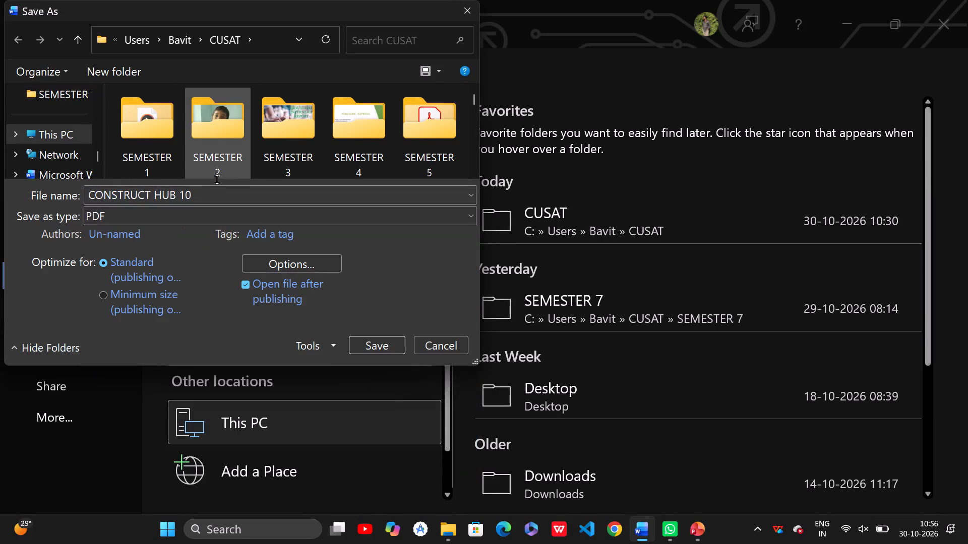
{"action": "left_click", "coordinate": [216, 190]}
{"action": "left_click", "coordinate": [216, 190]}
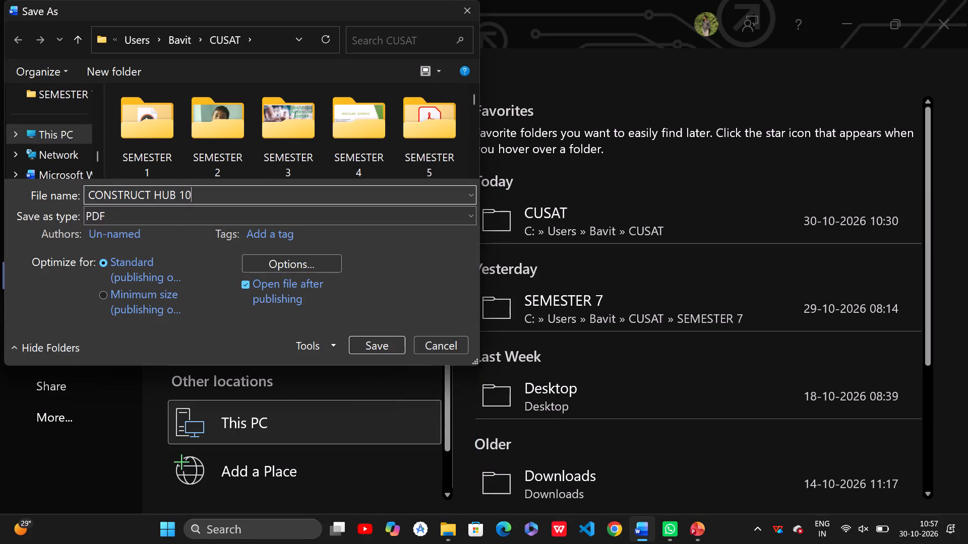
{"action": "type", "text": "10"}
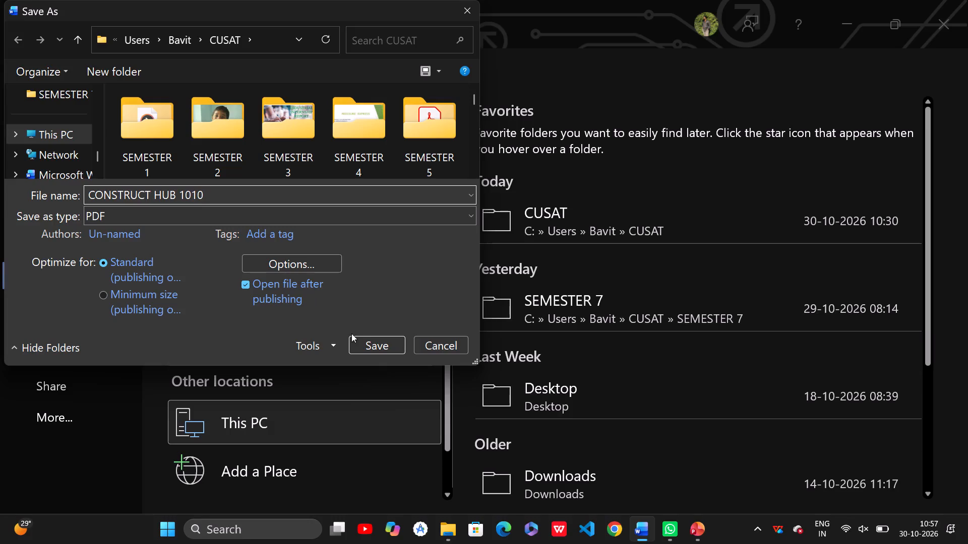
{"action": "left_click", "coordinate": [367, 339]}
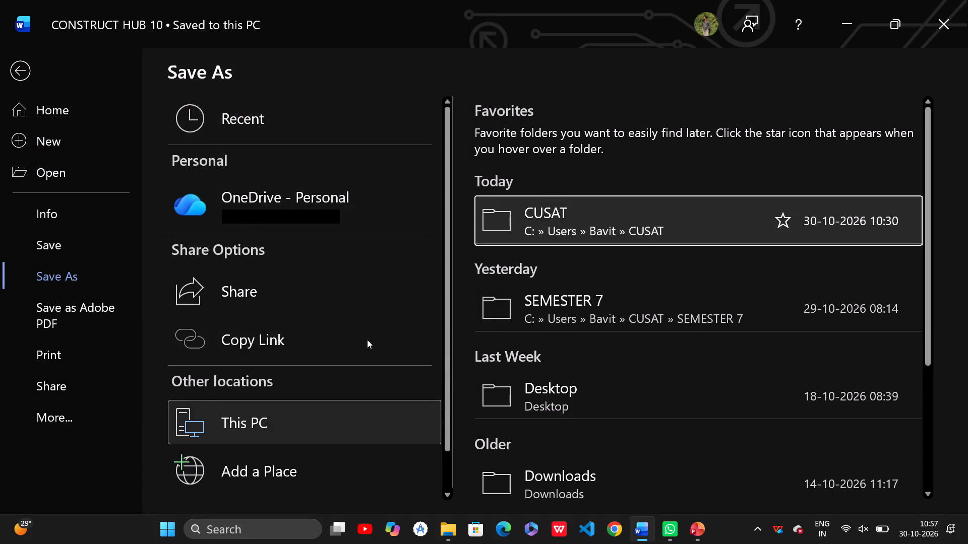
Switch to PowerPoint and save the recovered Construct Hub PPT FINAL1 presentation.
{"action": "left_click", "coordinate": [850, 24]}
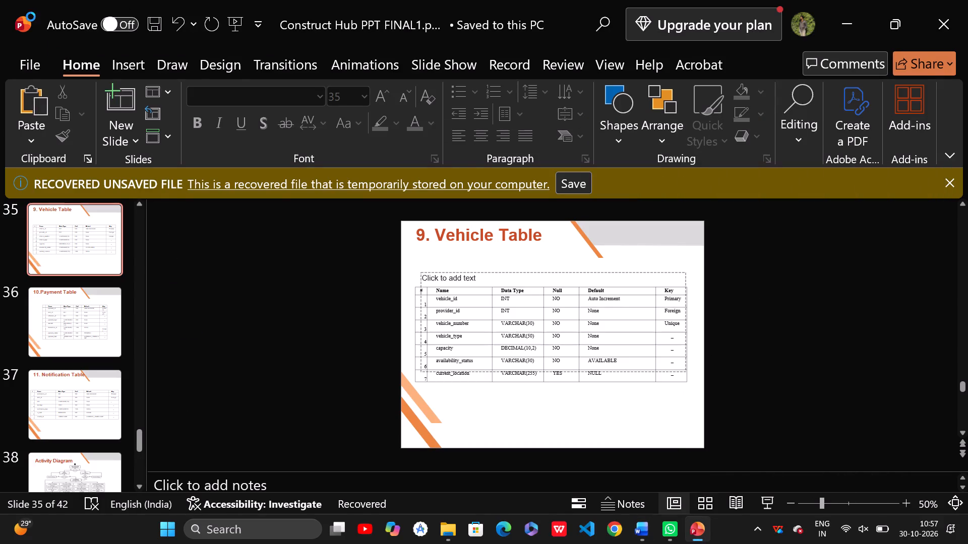
{"action": "left_click", "coordinate": [967, 0]}
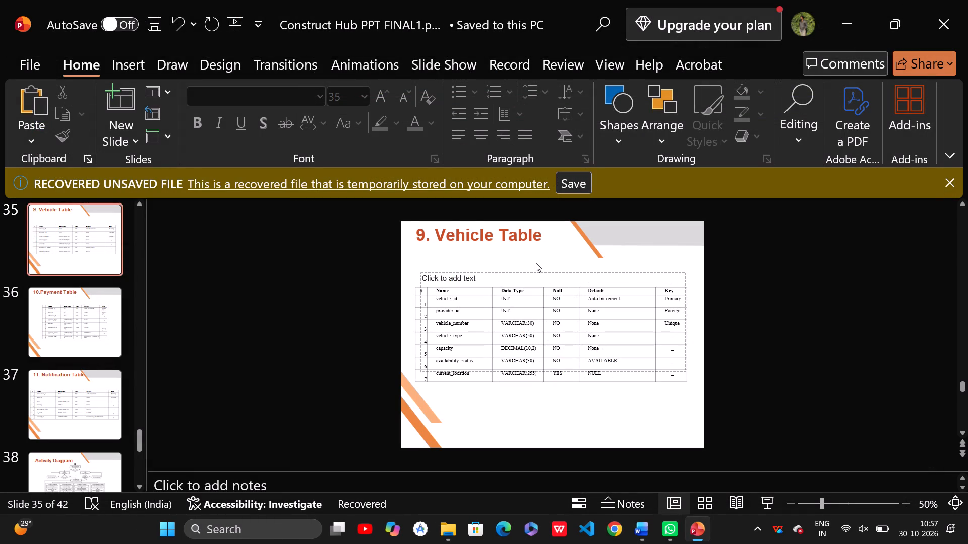
{"action": "scroll", "coordinate": [806, 357], "scroll_direction": "down", "scroll_amount": 20}
{"action": "scroll", "coordinate": [806, 357], "scroll_direction": "down", "scroll_amount": 16}
{"action": "scroll", "coordinate": [806, 357], "scroll_direction": "up", "scroll_amount": 20}
{"action": "scroll", "coordinate": [806, 357], "scroll_direction": "up", "scroll_amount": 20}
{"action": "scroll", "coordinate": [806, 357], "scroll_direction": "up", "scroll_amount": 20}
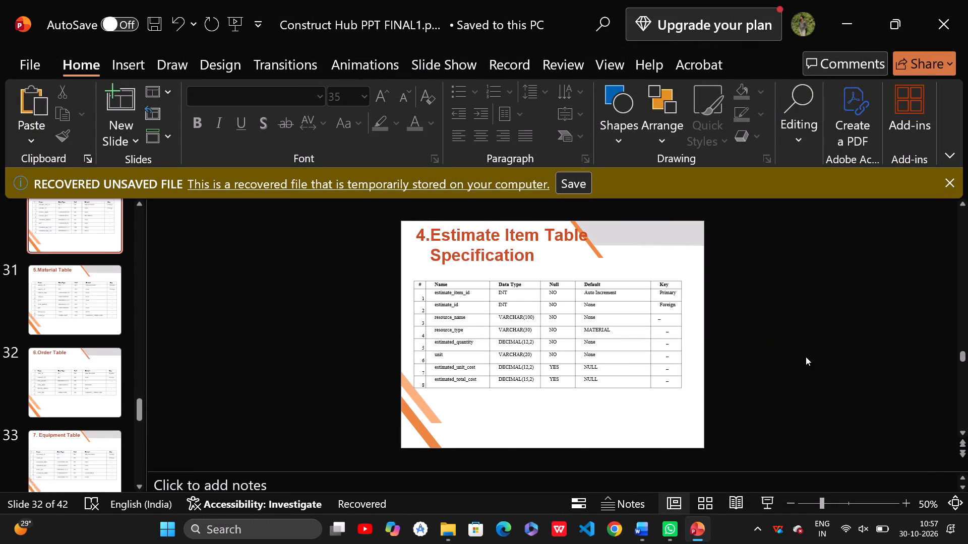
{"action": "scroll", "coordinate": [806, 357], "scroll_direction": "up", "scroll_amount": 20}
{"action": "scroll", "coordinate": [806, 357], "scroll_direction": "up", "scroll_amount": 20}
{"action": "scroll", "coordinate": [806, 357], "scroll_direction": "up", "scroll_amount": 7}
{"action": "left_click", "coordinate": [32, 67]}
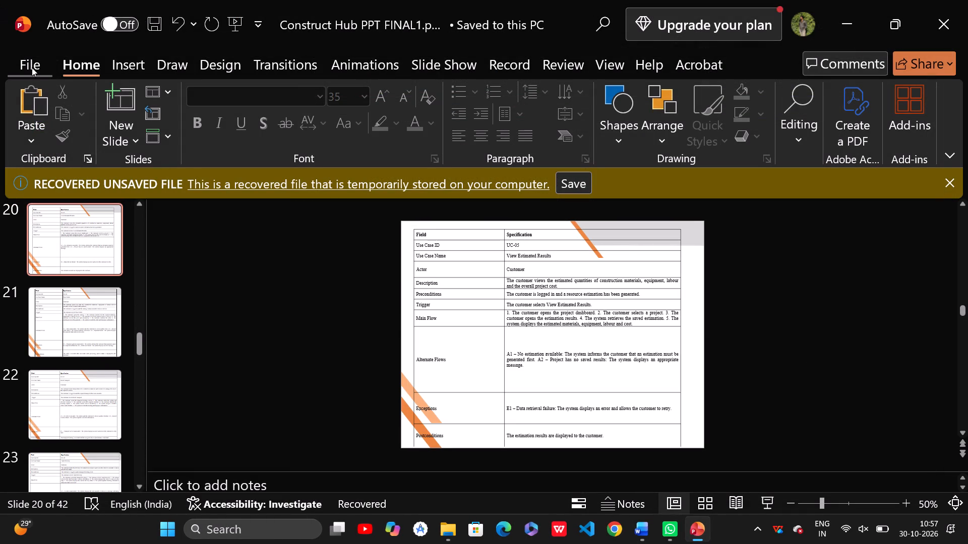
{"action": "left_click", "coordinate": [74, 249]}
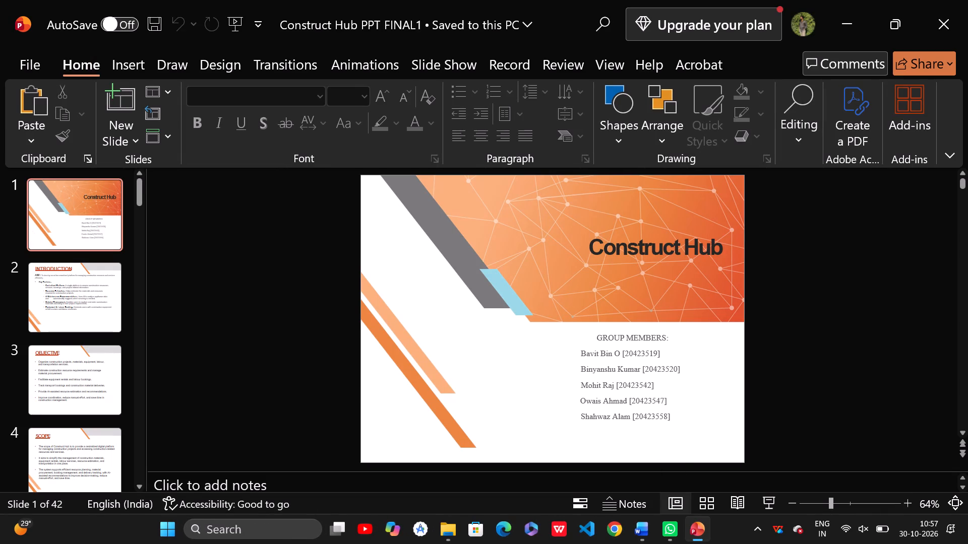
Review the presentation from the title slide through the requirements, diagrams and use case specifications to the database table slides.
{"action": "scroll", "coordinate": [699, 368], "scroll_direction": "up", "scroll_amount": 3}
{"action": "key", "text": "Right"}
{"action": "key", "text": "Right"}
{"action": "key", "text": "Right"}
{"action": "key", "text": "Right"}
{"action": "key", "text": "Right"}
{"action": "key", "text": "Right"}
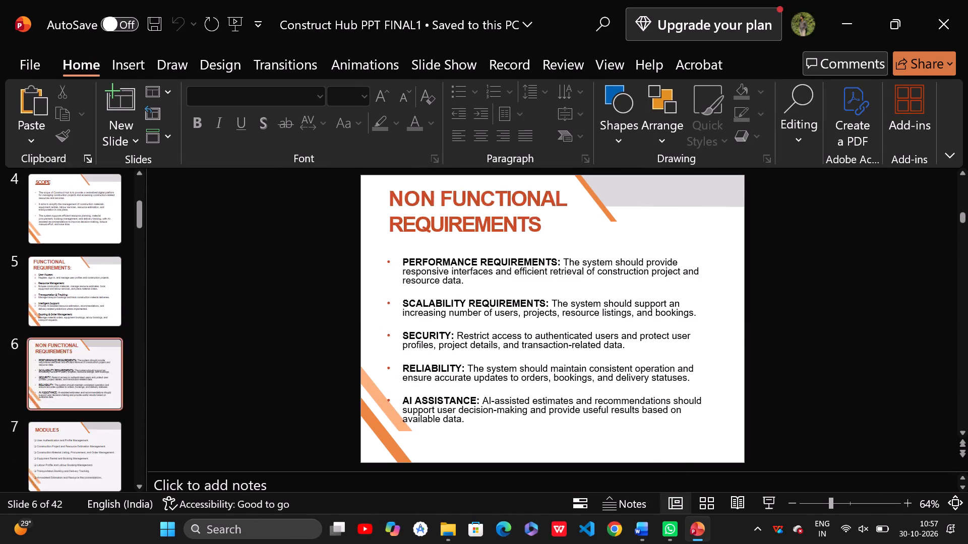
{"action": "key", "text": "Right"}
{"action": "key", "text": "Right"}
{"action": "key", "text": "Right"}
{"action": "key", "text": "Right"}
{"action": "key", "text": "Right"}
{"action": "key", "text": "Right"}
{"action": "key", "text": "Right"}
{"action": "key", "text": "Right"}
{"action": "key", "text": "Right"}
{"action": "key", "text": "Right"}
{"action": "key", "text": "Right"}
{"action": "key", "text": "Right"}
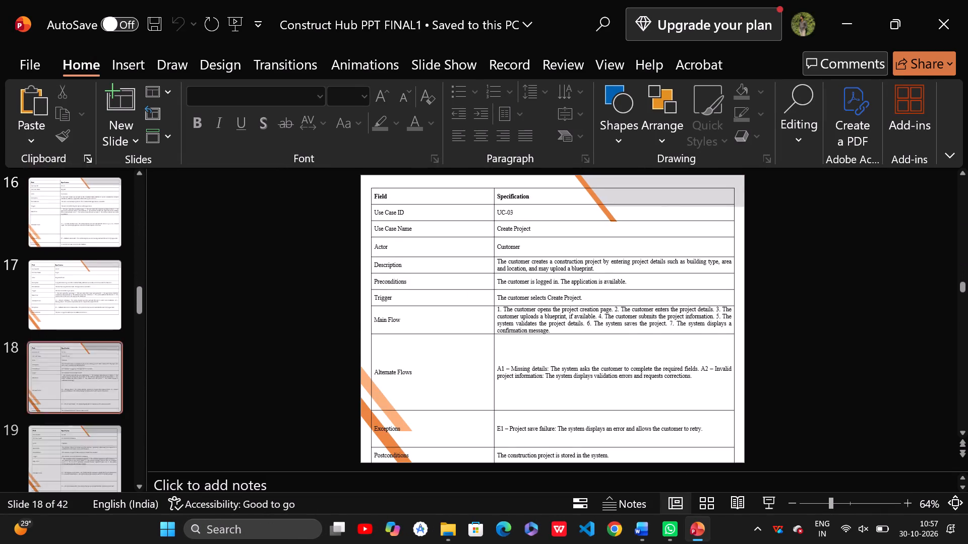
{"action": "key", "text": "Right"}
{"action": "key", "text": "Right"}
{"action": "key", "text": "Right"}
{"action": "key", "text": "Right"}
{"action": "key", "text": "Right"}
{"action": "key", "text": "Right"}
{"action": "key", "text": "Right"}
{"action": "key", "text": "Right"}
{"action": "key", "text": "Right"}
{"action": "key", "text": "Right"}
{"action": "key", "text": "Right"}
{"action": "key", "text": "Right"}
{"action": "key", "text": "Right"}
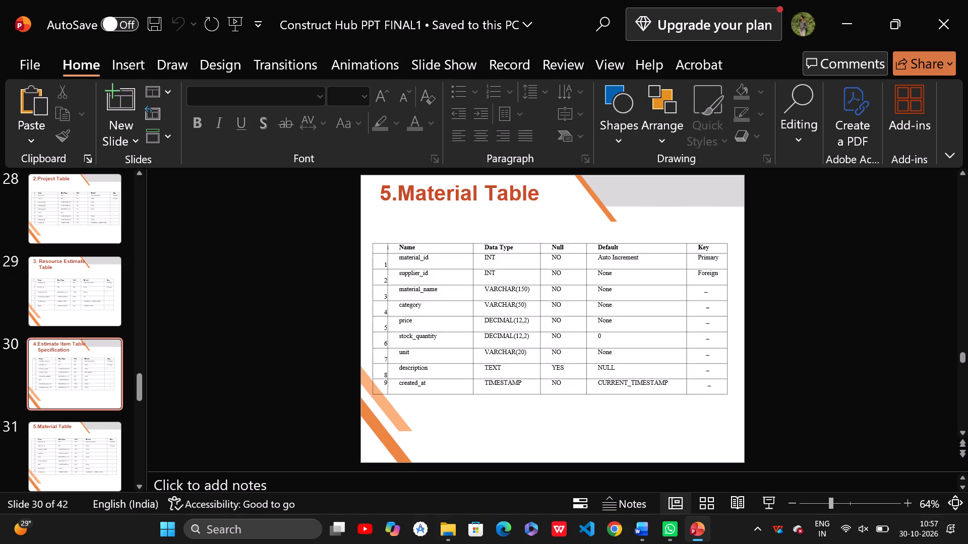
{"action": "key", "text": "Right"}
{"action": "key", "text": "Right"}
{"action": "key", "text": "Right"}
{"action": "key", "text": "Right"}
Review the slides backwards from the database tables through the use case specifications to the ER diagram.
{"action": "key", "text": "Left"}
{"action": "key", "text": "Left"}
{"action": "key", "text": "Left"}
{"action": "key", "text": "Left"}
{"action": "key", "text": "Left"}
{"action": "key", "text": "Left"}
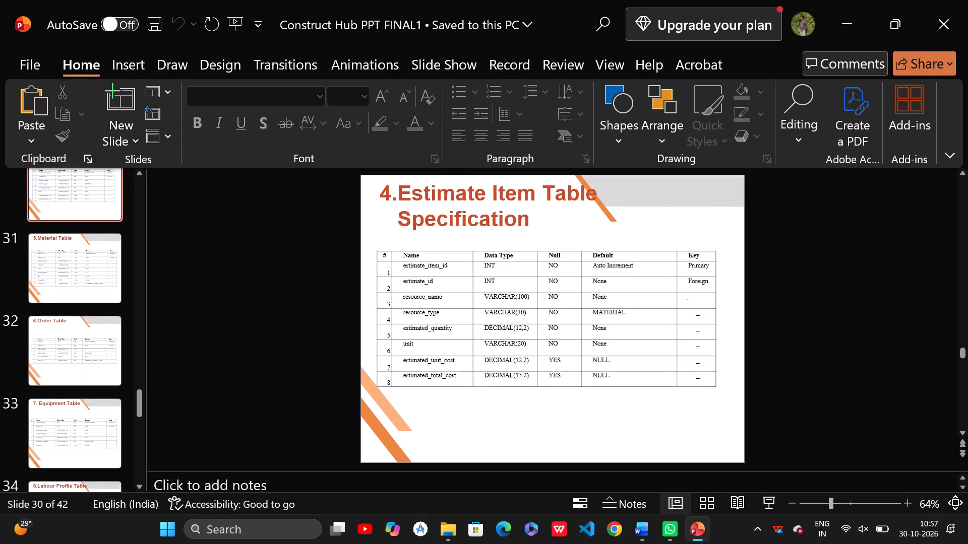
{"action": "key", "text": "Left"}
{"action": "key", "text": "Left"}
{"action": "key", "text": "Left"}
{"action": "key", "text": "Left"}
{"action": "key", "text": "Left"}
{"action": "key", "text": "Left"}
{"action": "key", "text": "Left"}
{"action": "key", "text": "Right"}
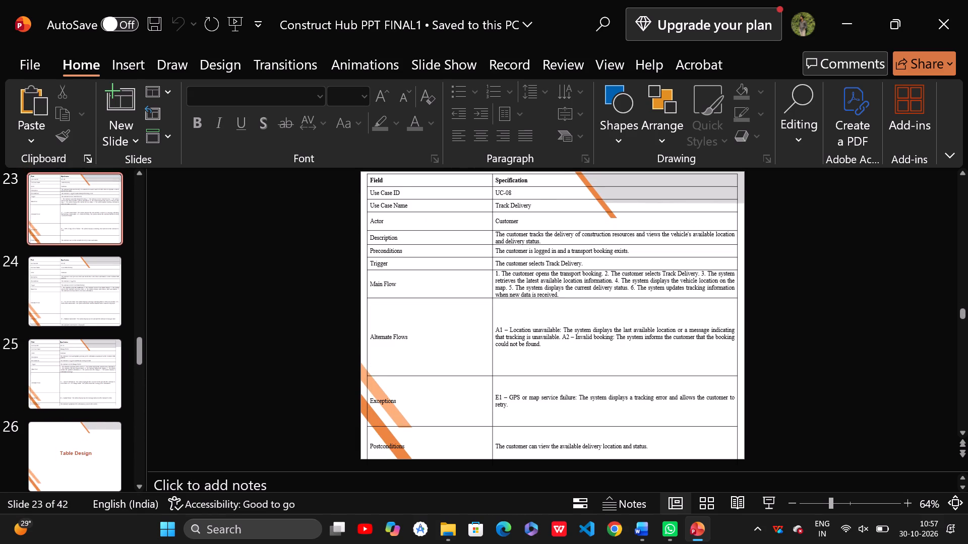
{"action": "key", "text": "Right"}
{"action": "key", "text": "Right"}
{"action": "key", "text": "Left"}
{"action": "key", "text": "Left"}
{"action": "key", "text": "Left"}
{"action": "key", "text": "Left"}
{"action": "key", "text": "Left"}
{"action": "key", "text": "Left"}
{"action": "key", "text": "Left"}
{"action": "key", "text": "Left"}
{"action": "key", "text": "Left"}
{"action": "key", "text": "Left"}
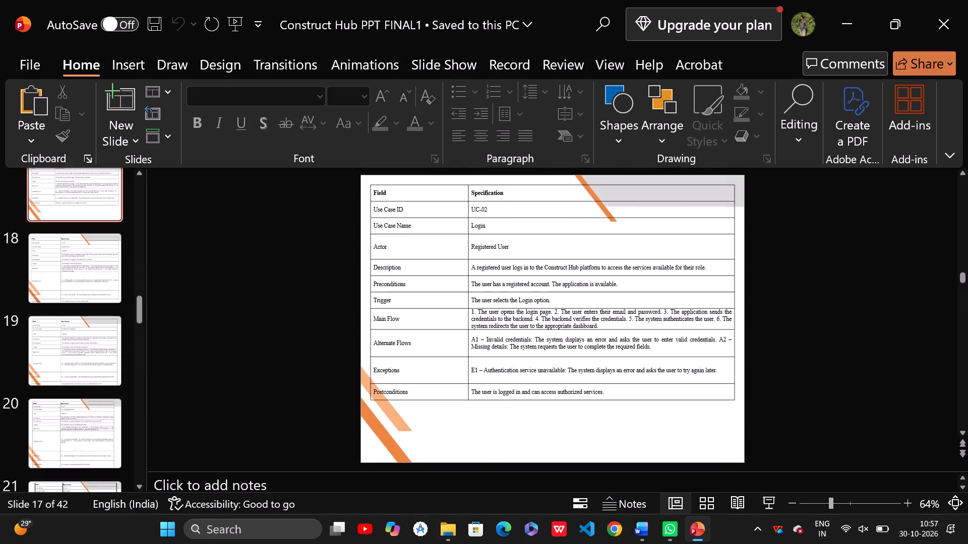
{"action": "key", "text": "Left"}
{"action": "key", "text": "Left"}
{"action": "key", "text": "Left"}
{"action": "key", "text": "Left"}
{"action": "key", "text": "Left"}
{"action": "key", "text": "Left"}
{"action": "key", "text": "Left"}
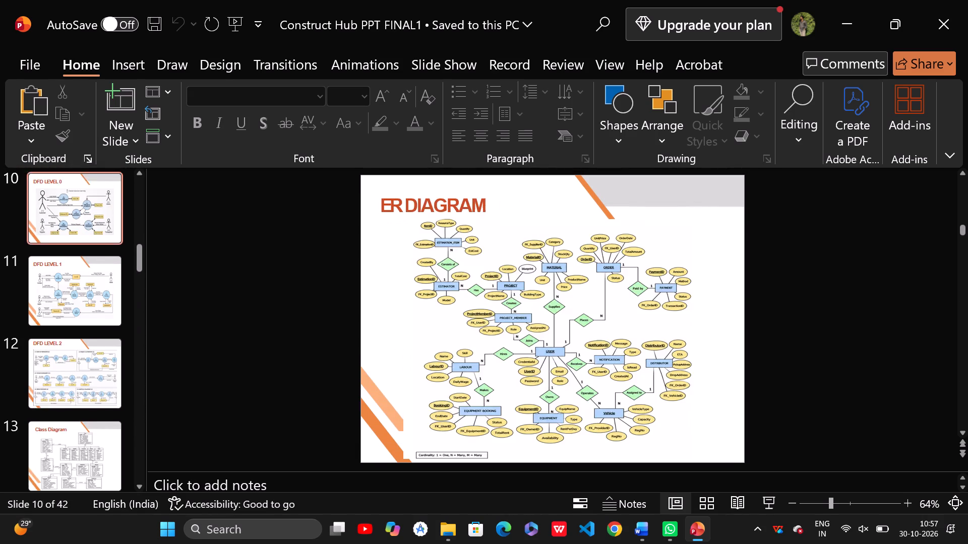
Review the DFD, class and use case diagram slides, continuing through the specifications and tables to the Process Diagram slide.
{"action": "key", "text": "Right"}
{"action": "key", "text": "Right"}
{"action": "key", "text": "Right"}
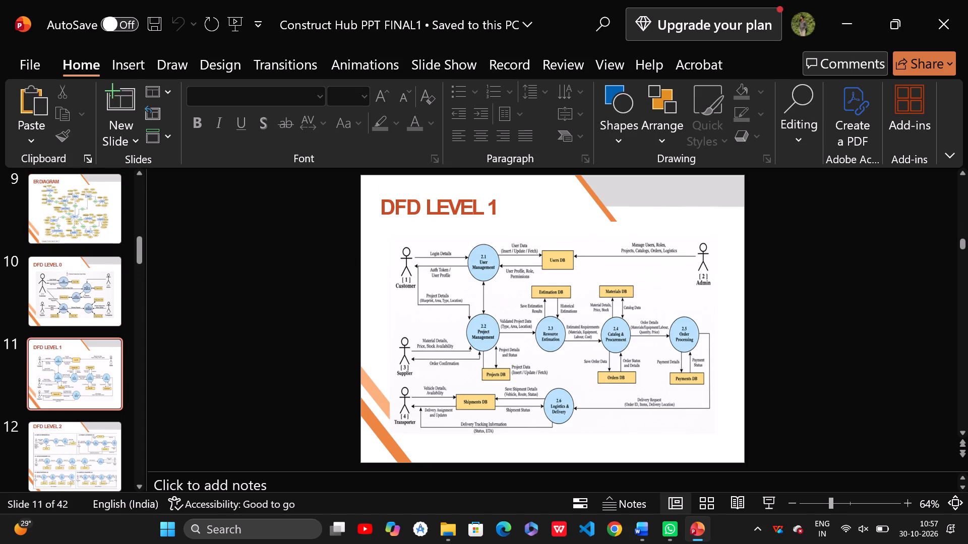
{"action": "key", "text": "Right"}
{"action": "key", "text": "Right"}
{"action": "key", "text": "Right"}
{"action": "key", "text": "Left"}
{"action": "key", "text": "Right"}
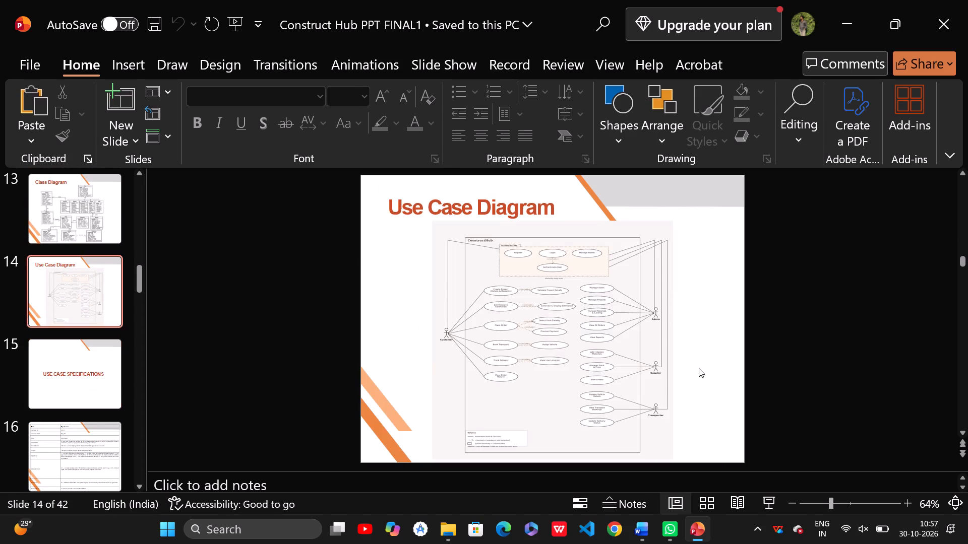
{"action": "key", "text": "Right"}
{"action": "key", "text": "Right"}
{"action": "key", "text": "Right"}
{"action": "key", "text": "Right"}
{"action": "key", "text": "Right"}
{"action": "key", "text": "Right"}
{"action": "key", "text": "Right"}
{"action": "key", "text": "Right"}
{"action": "key", "text": "Right"}
{"action": "key", "text": "Right"}
{"action": "key", "text": "Right"}
{"action": "key", "text": "Right"}
{"action": "key", "text": "Right"}
{"action": "key", "text": "Right"}
{"action": "key", "text": "Right"}
{"action": "key", "text": "Right"}
{"action": "key", "text": "Right"}
{"action": "key", "text": "Right"}
{"action": "key", "text": "Right"}
{"action": "key", "text": "Right"}
{"action": "key", "text": "Right"}
{"action": "key", "text": "Right"}
{"action": "key", "text": "Right"}
{"action": "key", "text": "Right"}
{"action": "key", "text": "Right"}
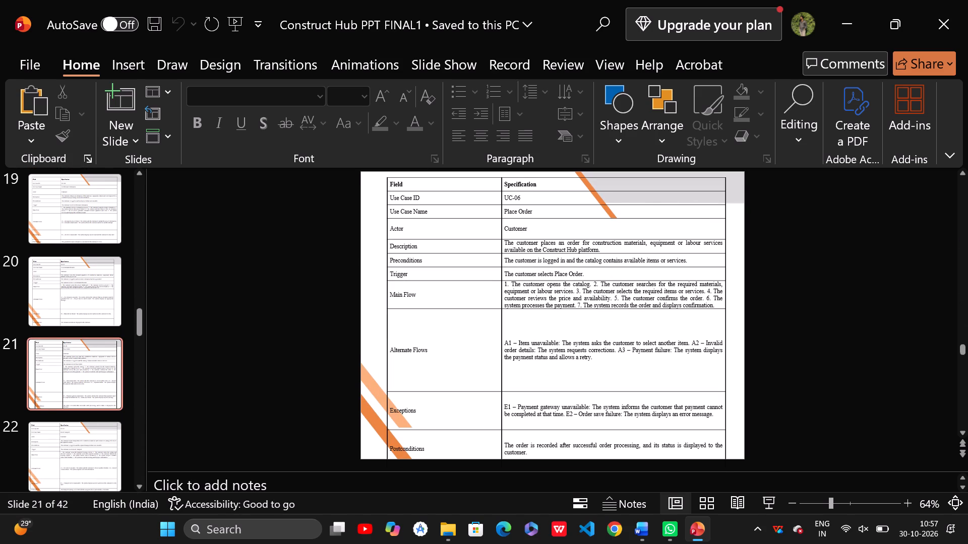
{"action": "key", "text": "Right"}
{"action": "key", "text": "Right"}
{"action": "key", "text": "Right"}
{"action": "key", "text": "Right"}
{"action": "key", "text": "Right"}
{"action": "key", "text": "Right"}
{"action": "key", "text": "Right"}
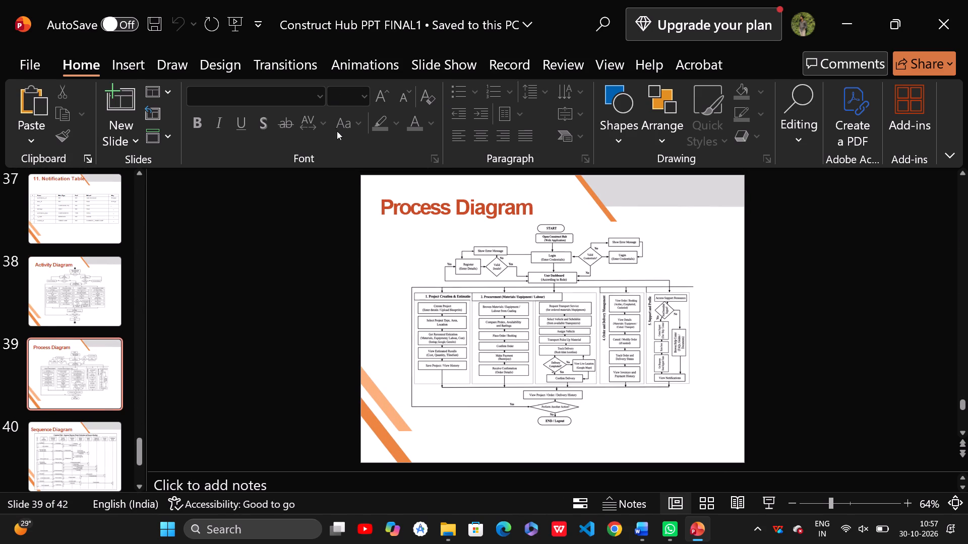
Save the current changes to the Construct Hub PPT FINAL1 presentation.
{"action": "left_click", "coordinate": [36, 65]}
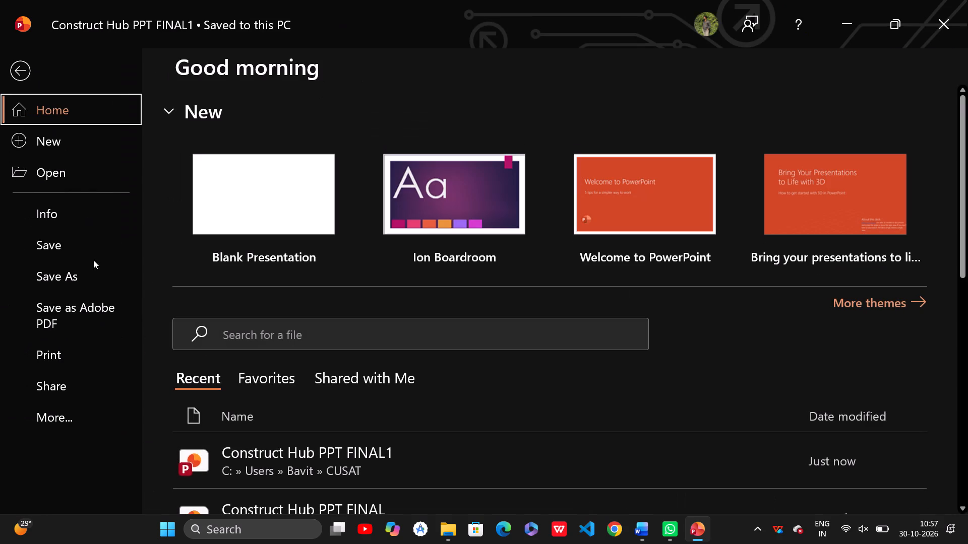
{"action": "left_click", "coordinate": [92, 250]}
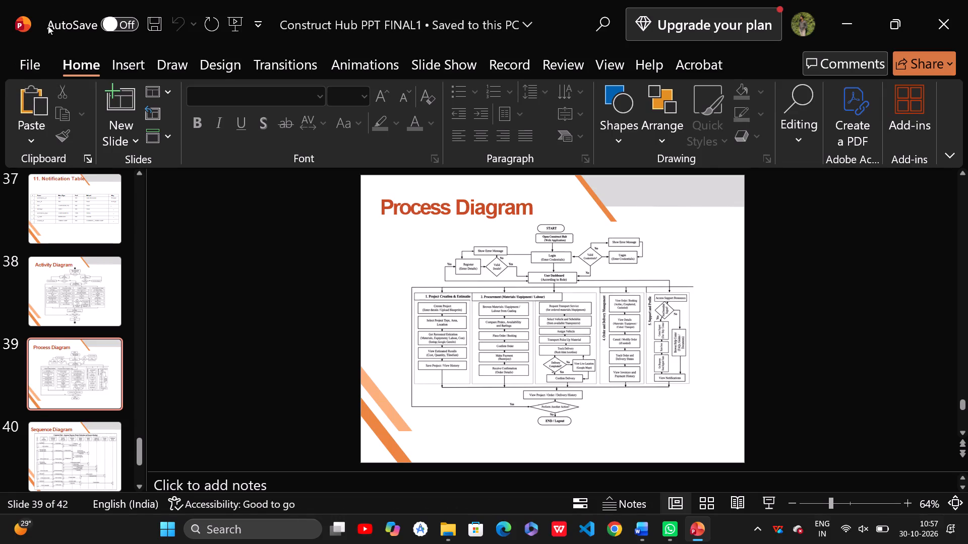
Save a copy of the presentation as Construct Hub PPT FINAL 1010 in the CUSAT folder, in PowerPoint Presentation format.
{"action": "left_click", "coordinate": [26, 63]}
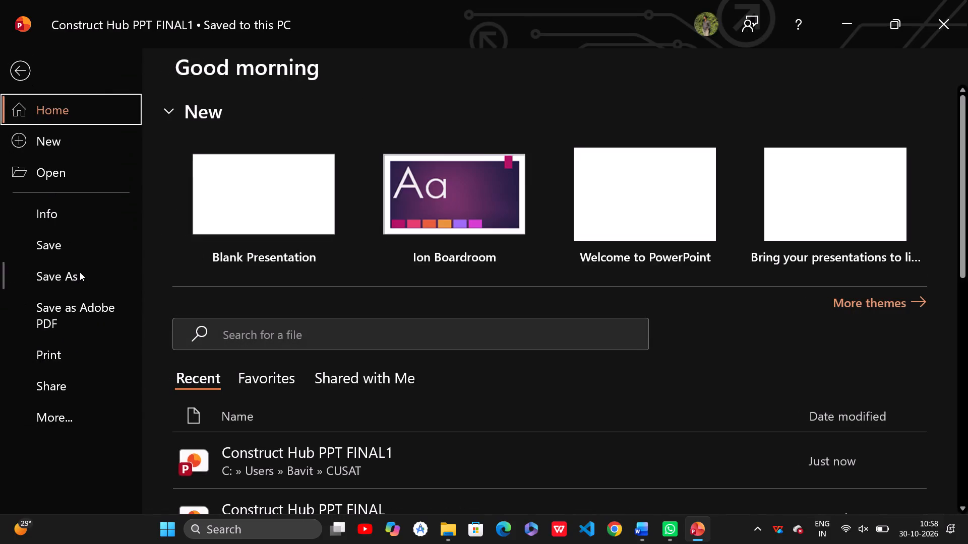
{"action": "left_click", "coordinate": [80, 272]}
{"action": "left_click", "coordinate": [557, 213]}
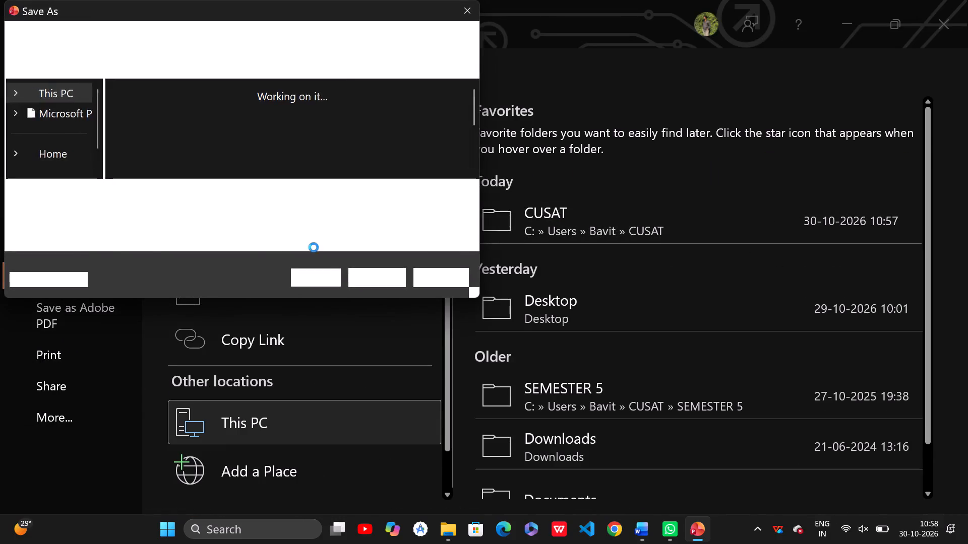
{"action": "left_click", "coordinate": [245, 197]}
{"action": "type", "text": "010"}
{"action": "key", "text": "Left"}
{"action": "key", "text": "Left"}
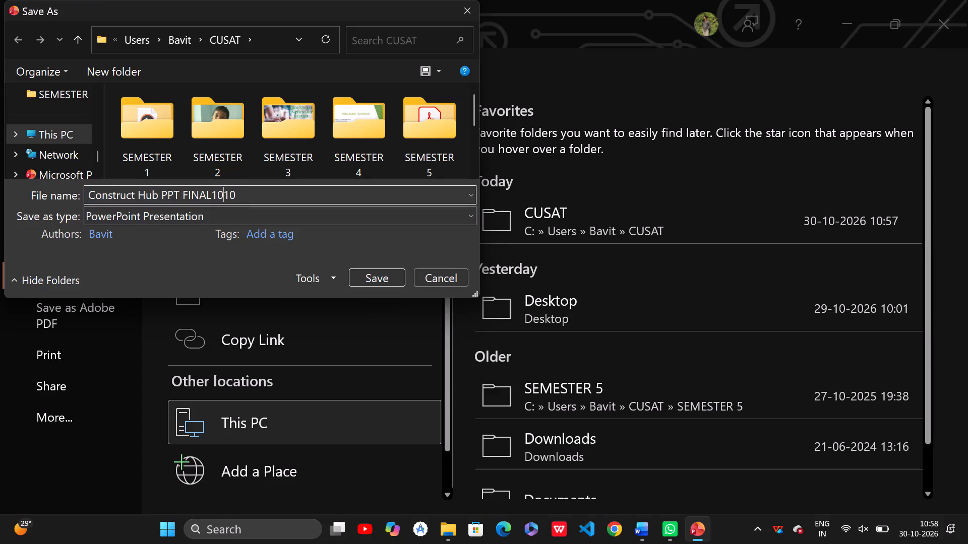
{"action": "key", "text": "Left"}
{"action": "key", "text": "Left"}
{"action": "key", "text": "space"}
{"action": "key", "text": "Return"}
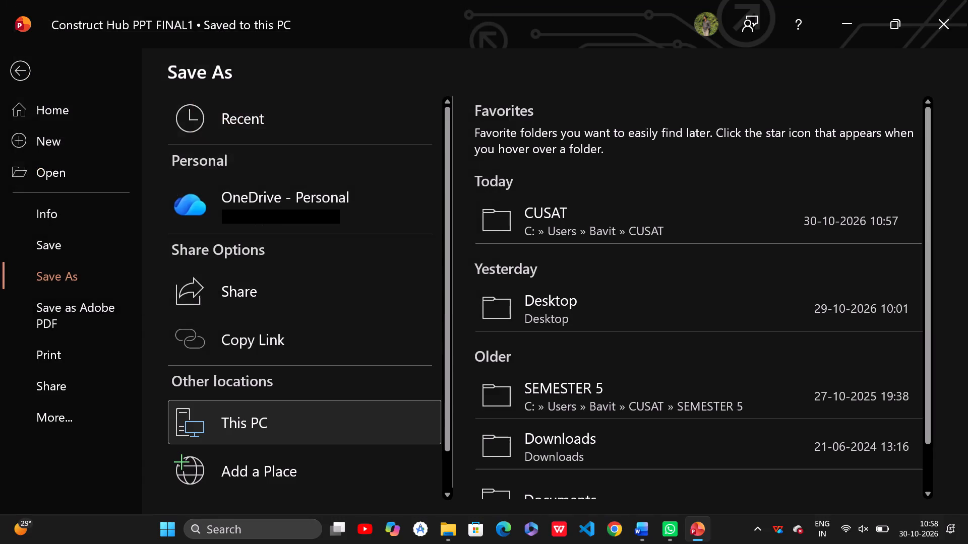
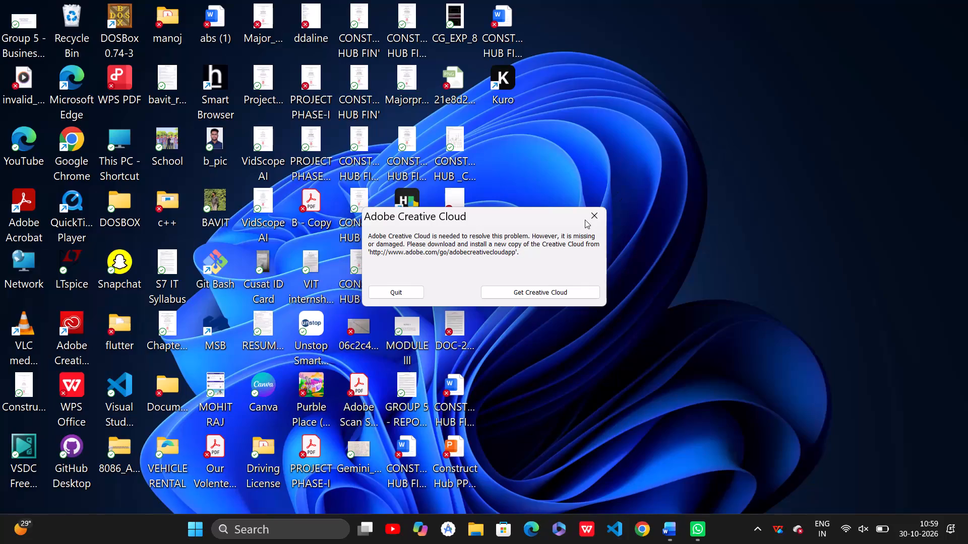
Dismiss the Adobe Creative Cloud message on the desktop.
{"action": "triple_click", "coordinate": [584, 221]}
Put the computer into Sleep mode from the Shut Down Windows dialog.
{"action": "key", "text": "alt+F4"}
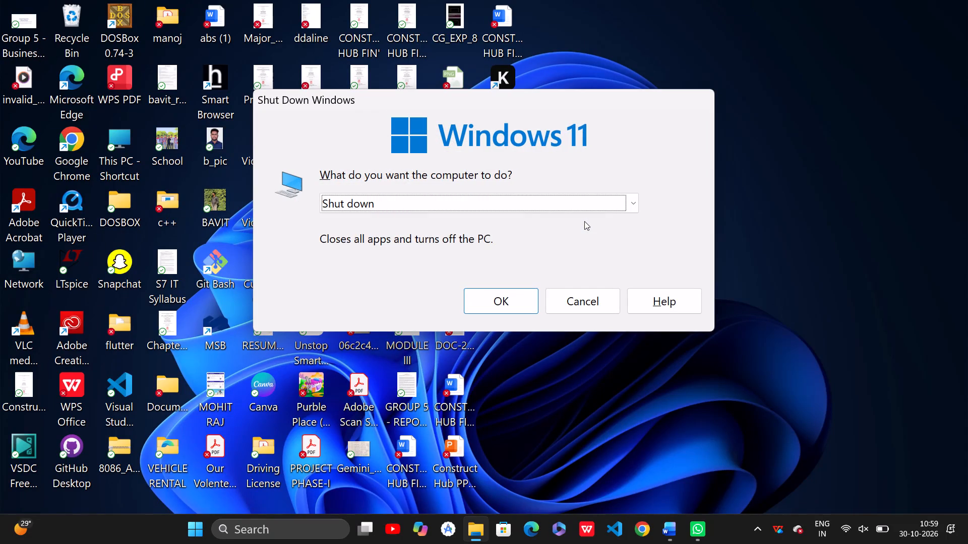
{"action": "key", "text": "Up"}
{"action": "key", "text": "Return"}
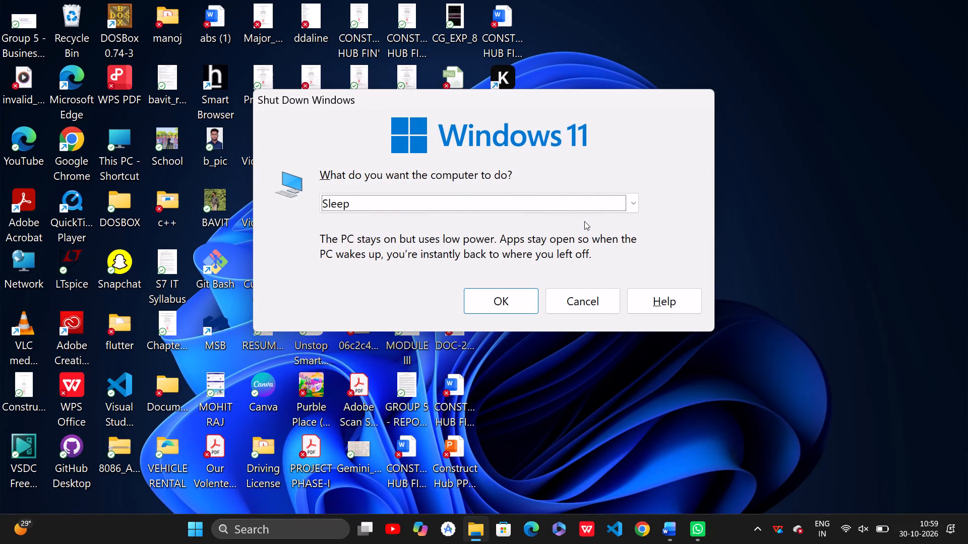